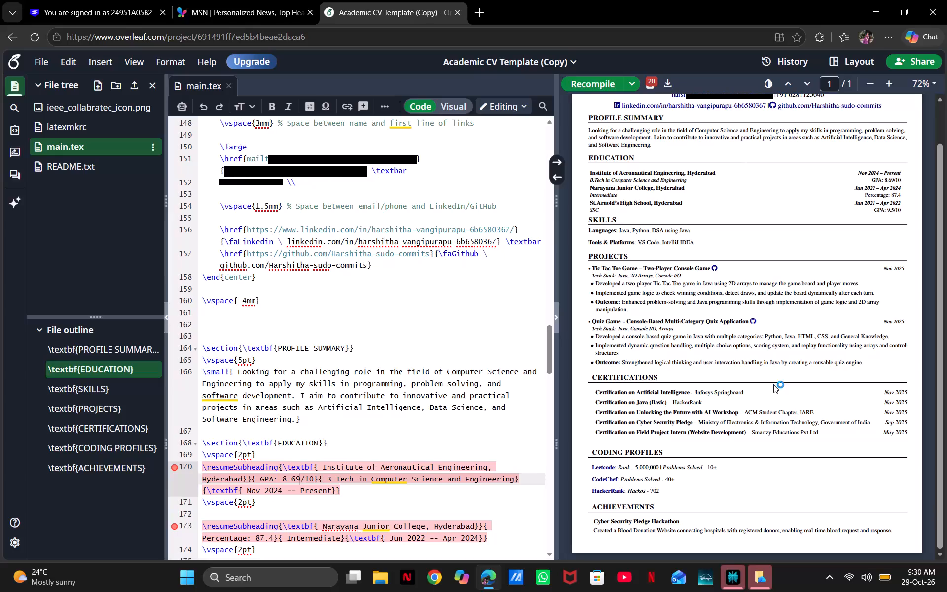
Download the compiled Academic CV Template (Copy) project as a PDF.
{"action": "scroll", "coordinate": [773, 384], "scroll_direction": "up", "scroll_amount": 2}
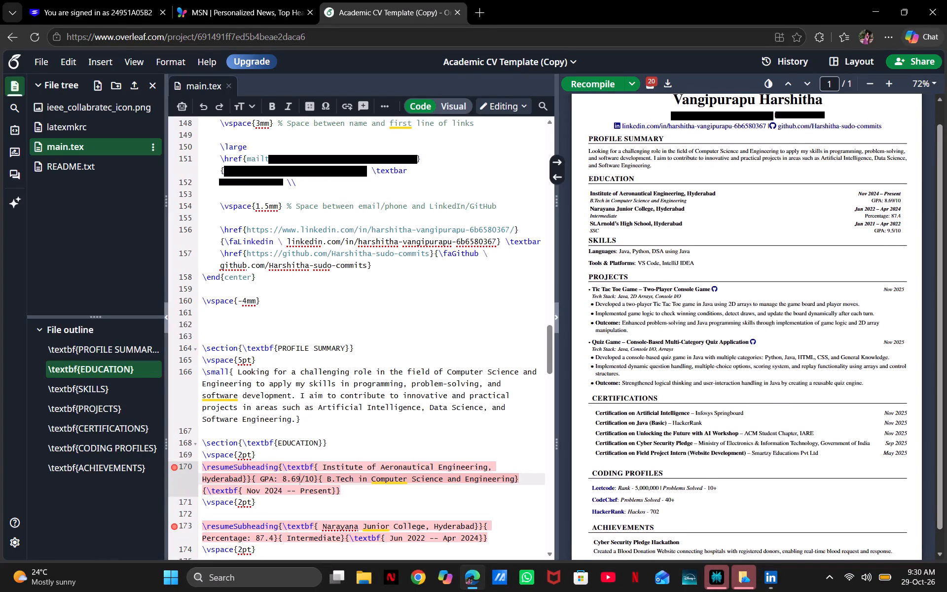
{"action": "left_click", "coordinate": [668, 88]}
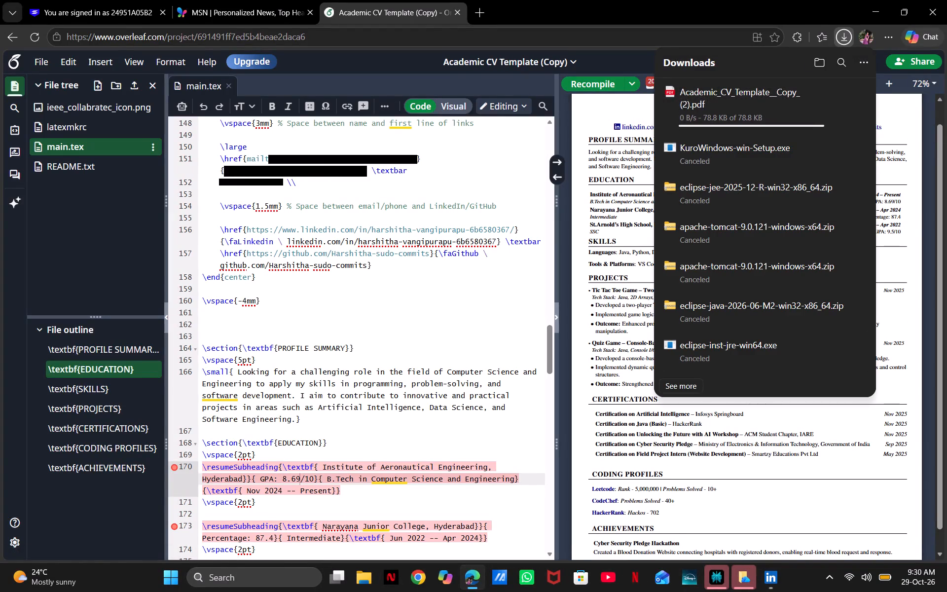
Switch to File Explorer and show the downloaded CV PDF in the Downloads folder.
{"action": "left_click", "coordinate": [364, 579]}
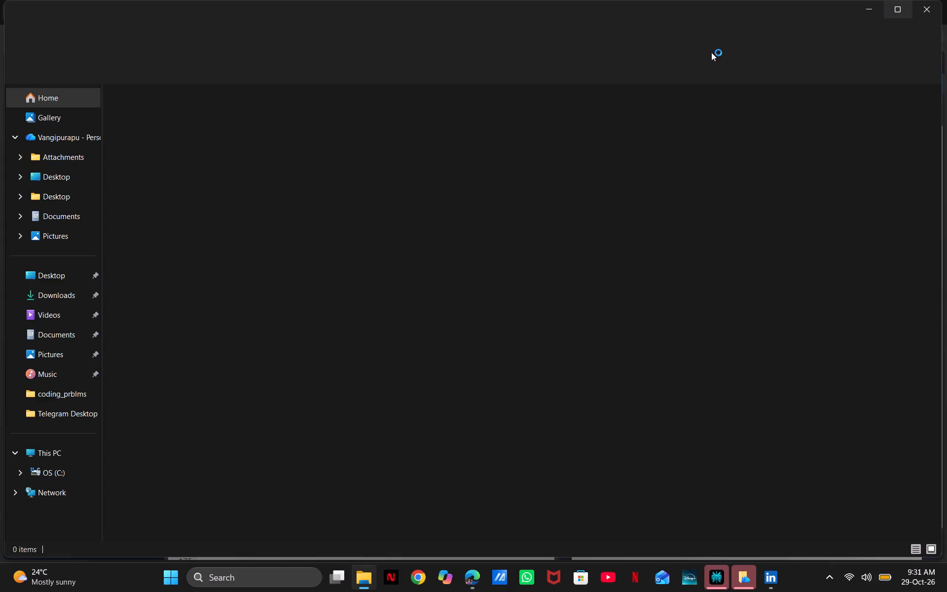
Open the Downloads folder in File Explorer.
{"action": "left_click", "coordinate": [59, 288]}
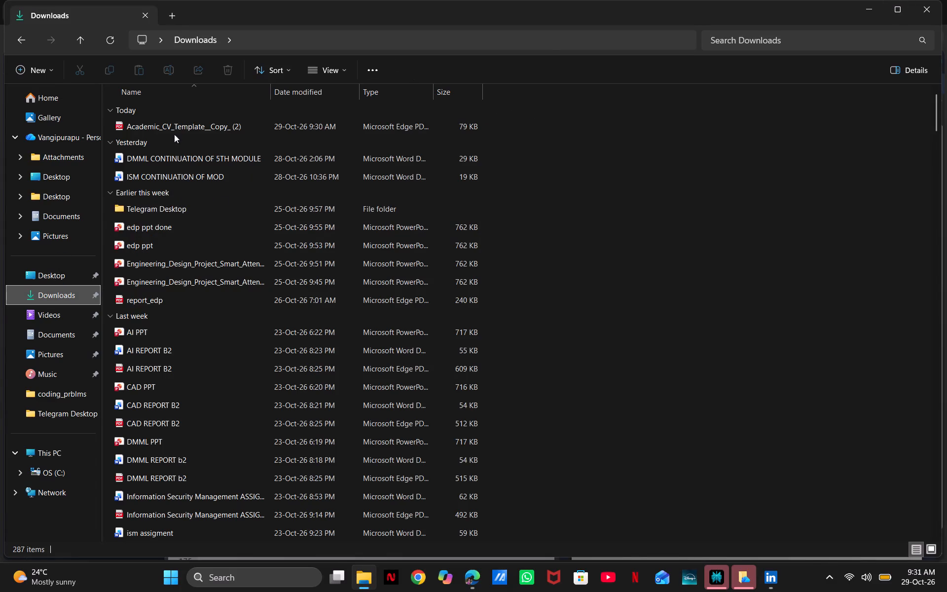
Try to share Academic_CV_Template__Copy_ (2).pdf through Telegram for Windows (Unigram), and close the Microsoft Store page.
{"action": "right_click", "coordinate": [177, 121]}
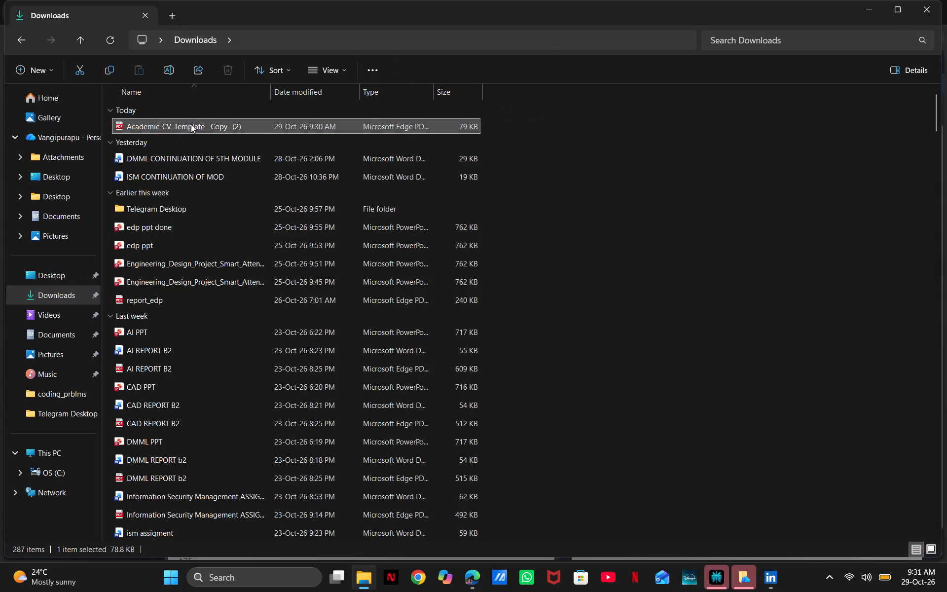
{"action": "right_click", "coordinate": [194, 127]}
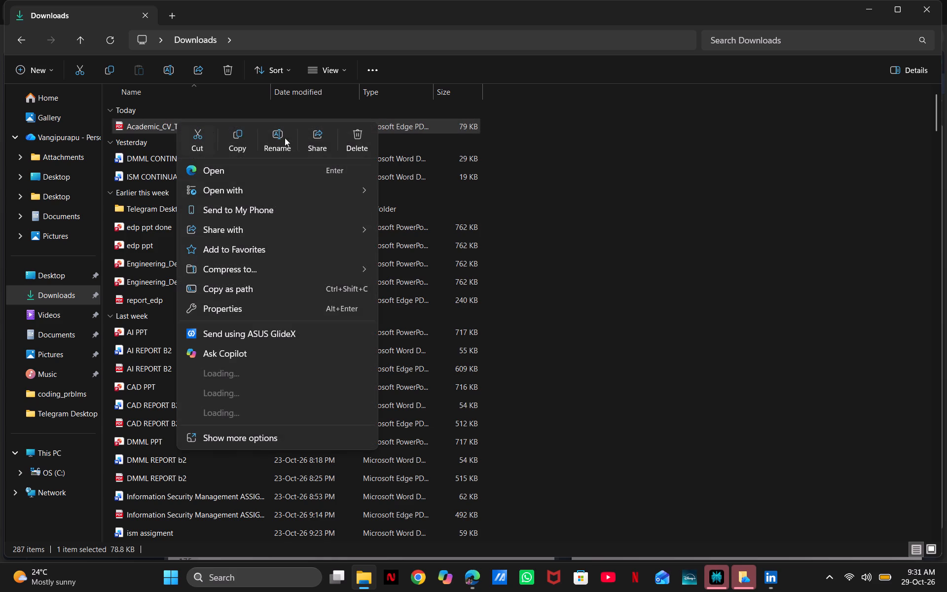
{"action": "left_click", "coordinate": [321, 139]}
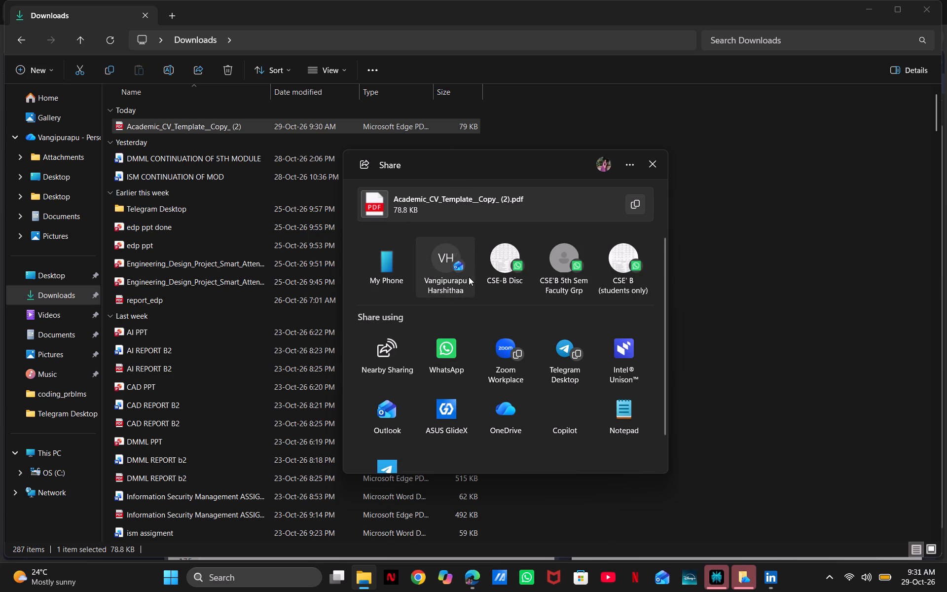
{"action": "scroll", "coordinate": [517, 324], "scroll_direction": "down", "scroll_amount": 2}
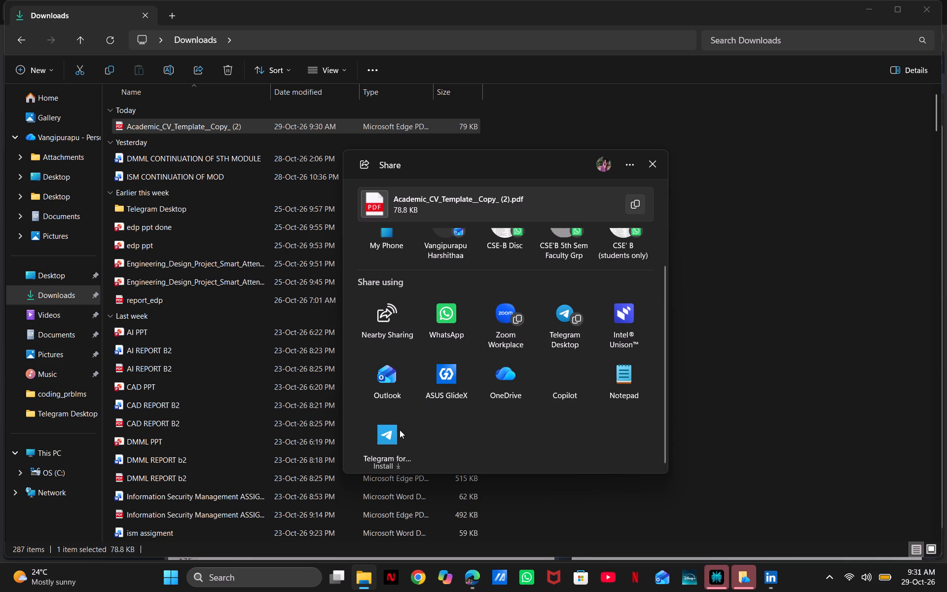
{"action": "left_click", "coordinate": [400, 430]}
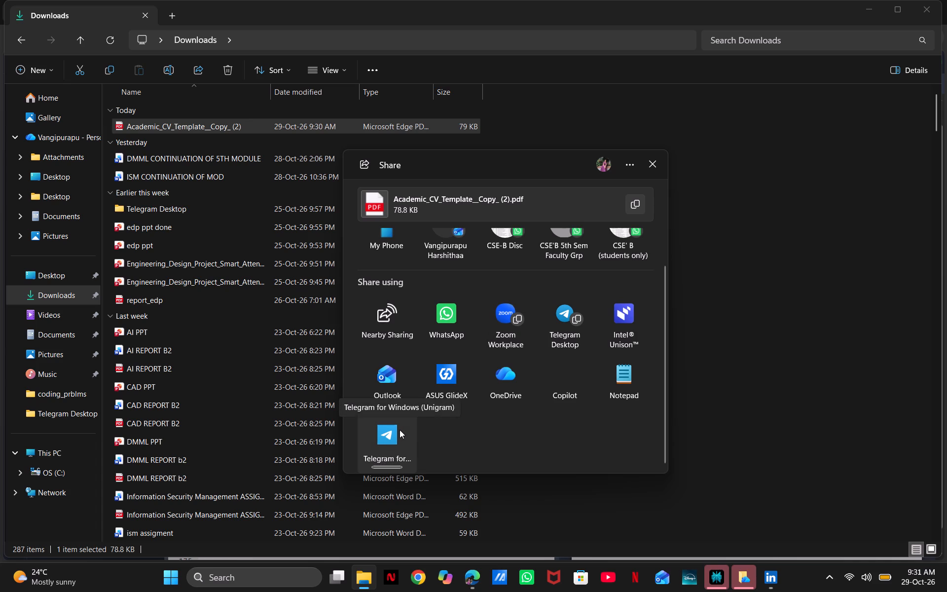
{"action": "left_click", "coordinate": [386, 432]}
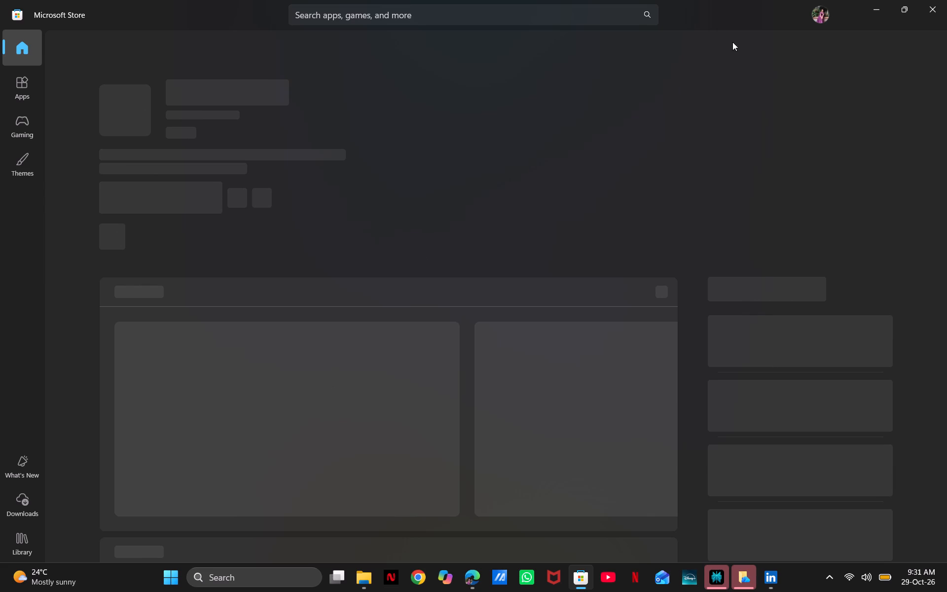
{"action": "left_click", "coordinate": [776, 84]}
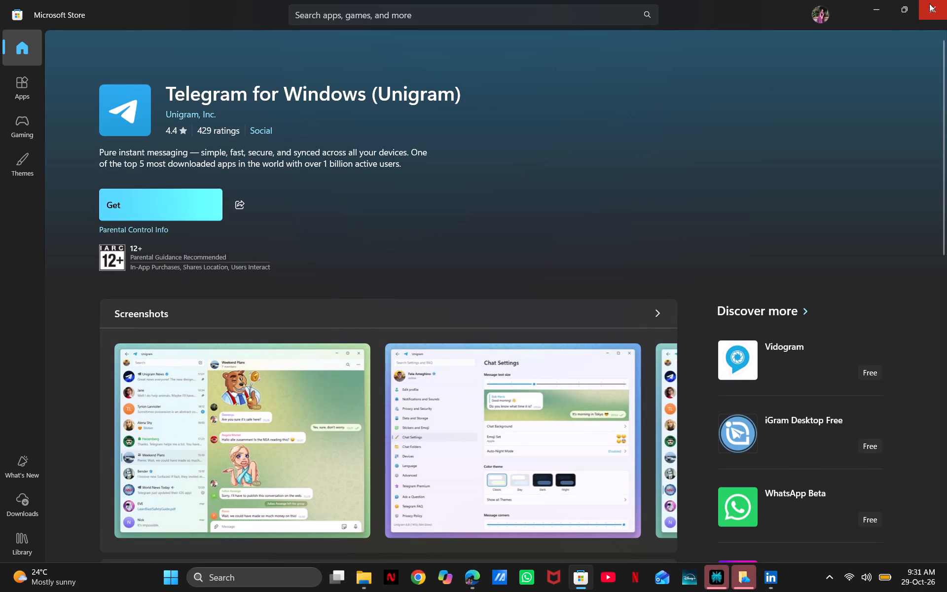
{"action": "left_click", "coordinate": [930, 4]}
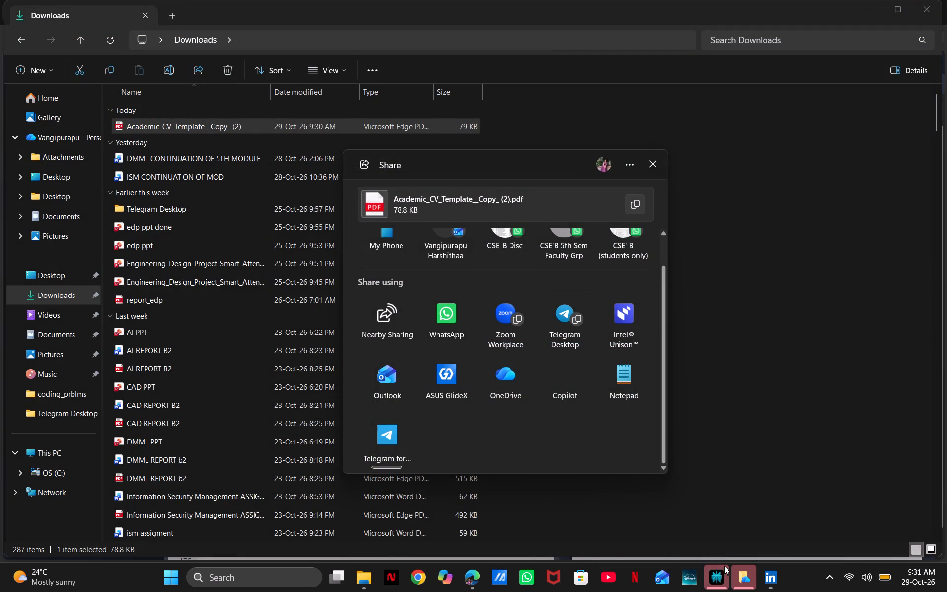
Find Telegram Desktop with a Windows search and launch it, closing the CV file's leftover Share window.
{"action": "left_click", "coordinate": [285, 582]}
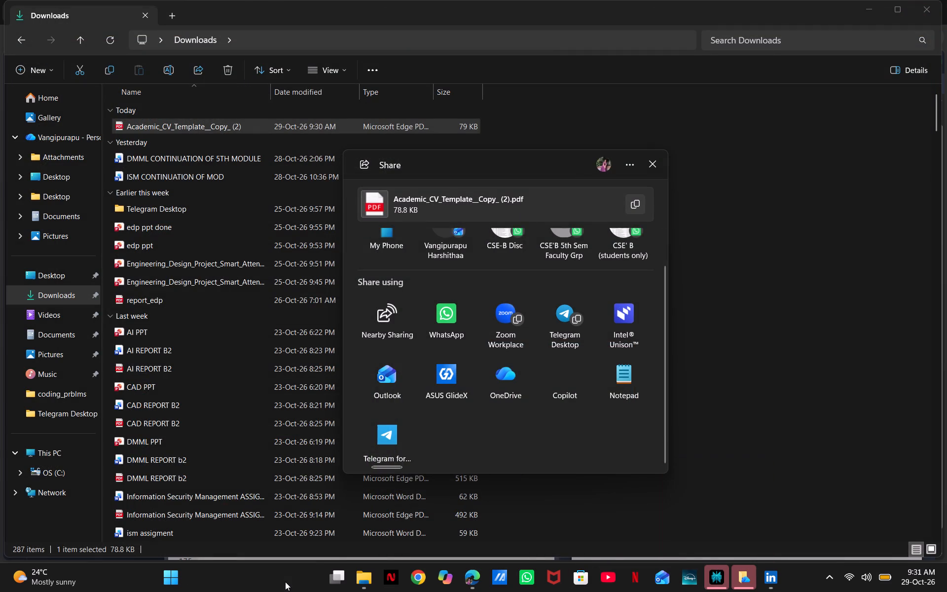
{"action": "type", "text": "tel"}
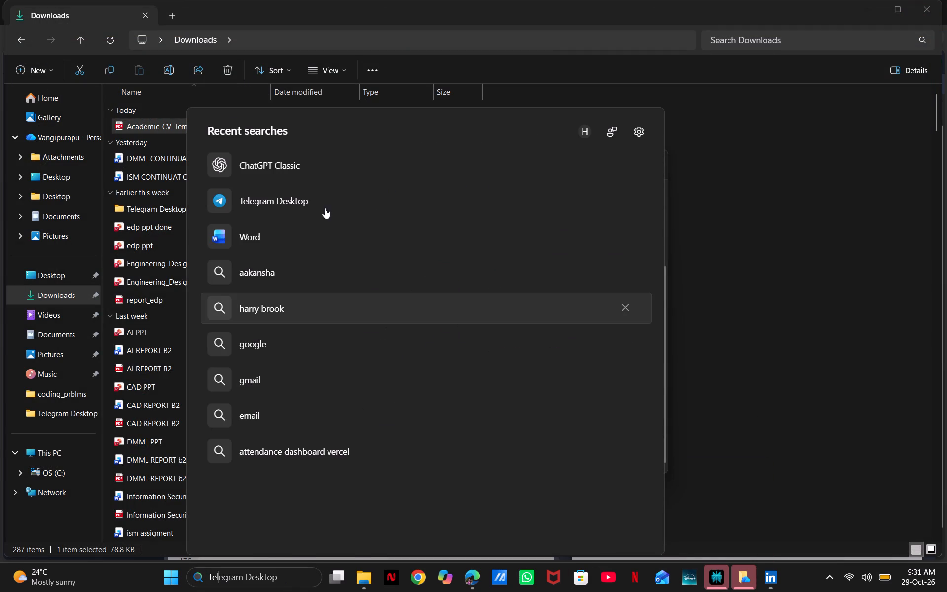
{"action": "double_click", "coordinate": [313, 201]}
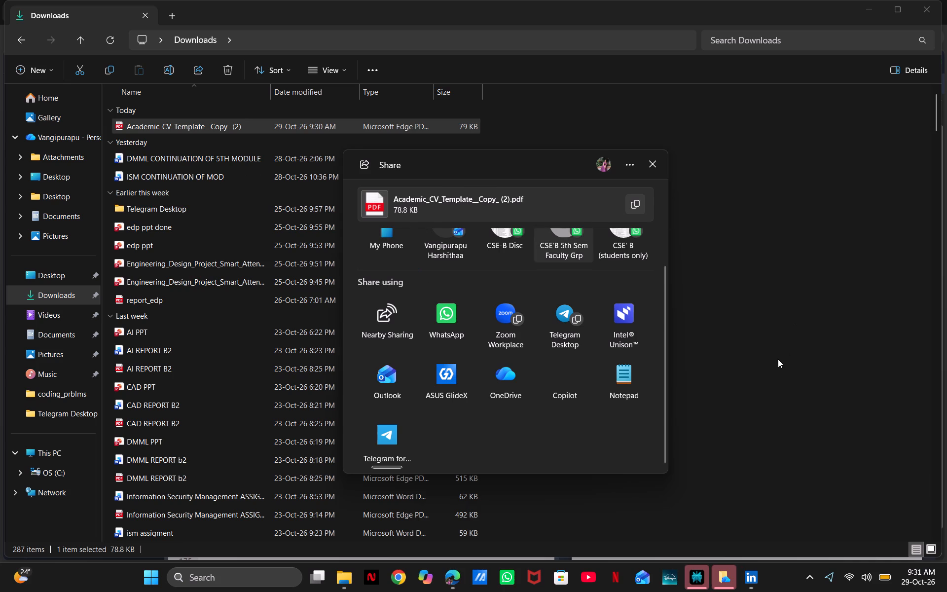
{"action": "left_click", "coordinate": [656, 158]}
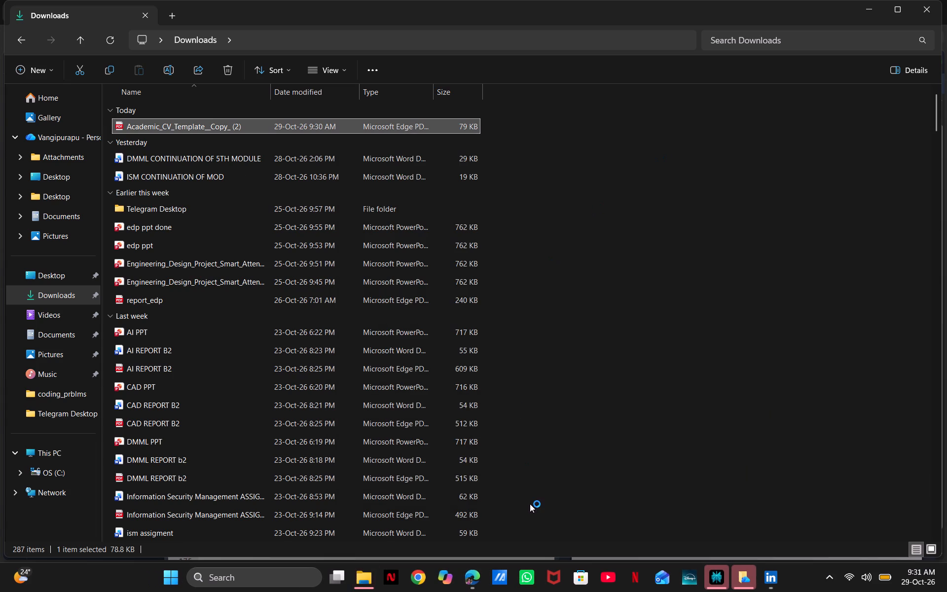
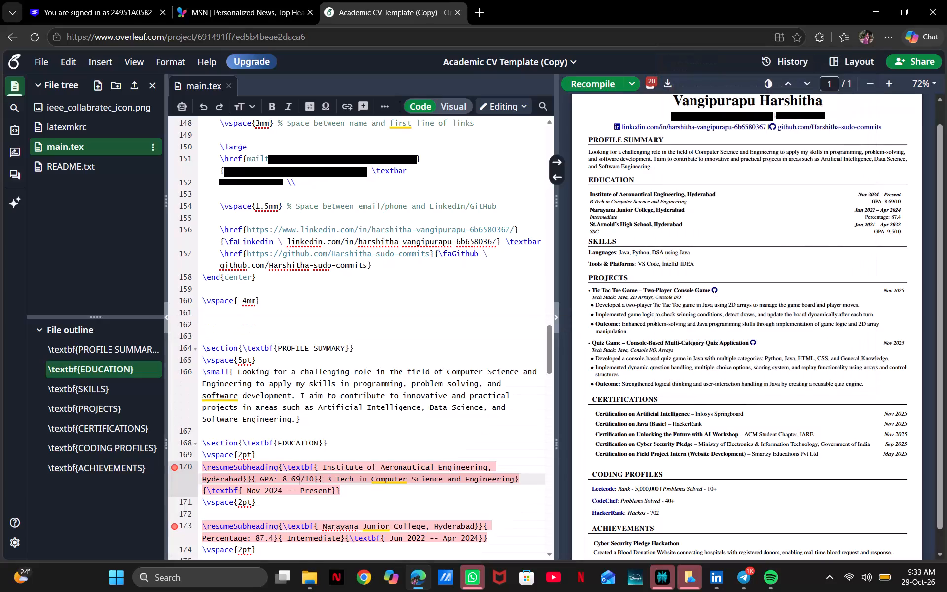
Switch to File Explorer and search Home for "dar".
{"action": "left_click", "coordinate": [310, 582]}
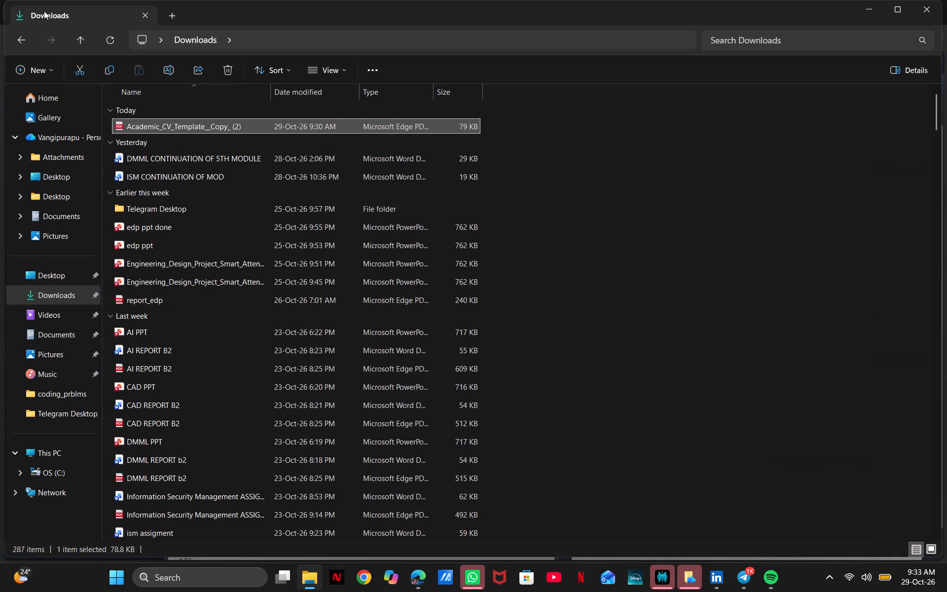
{"action": "left_click", "coordinate": [43, 96]}
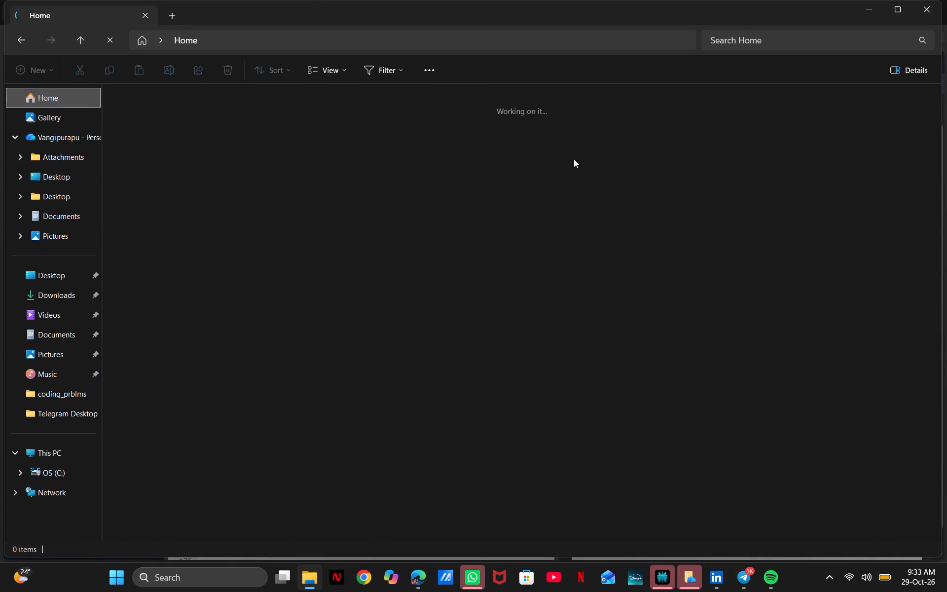
{"action": "left_click", "coordinate": [741, 40]}
{"action": "type", "text": "dar"}
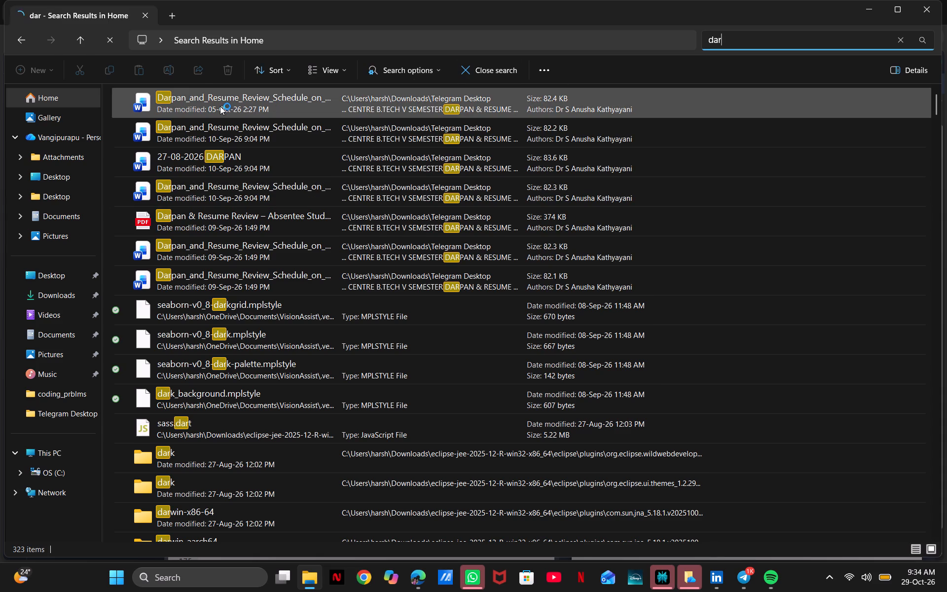
Open the 30-09-2026 Darpan and Resume Review Schedule document from the search results to check it, and close it.
{"action": "double_click", "coordinate": [220, 106]}
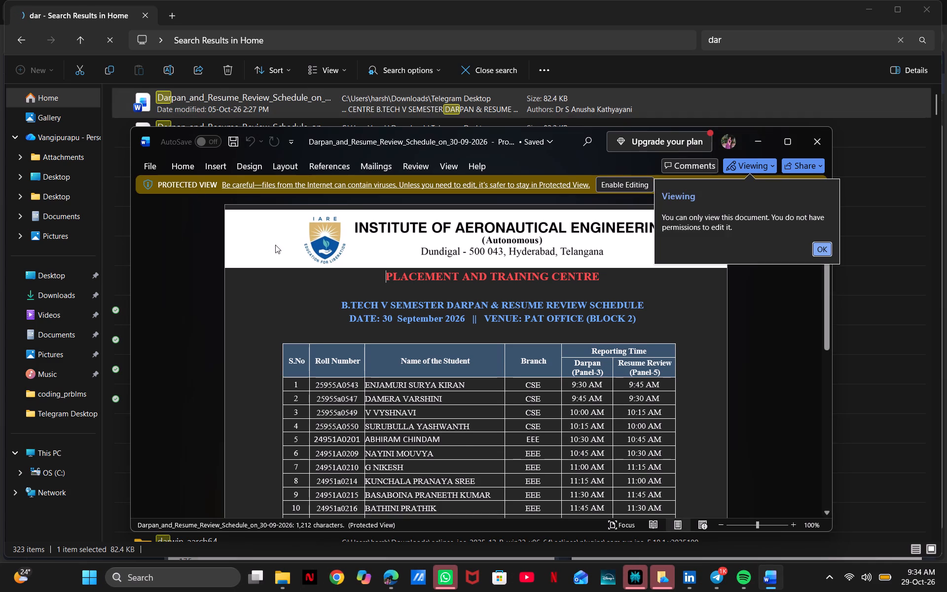
{"action": "left_click", "coordinate": [817, 142]}
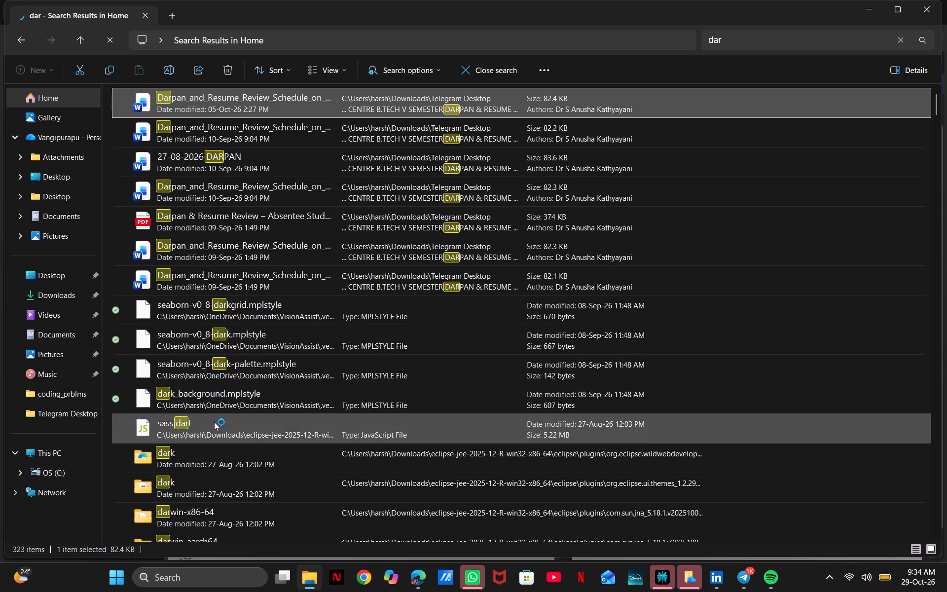
Find the student's final DARPAN presentation, stored in Downloads, among the search results and open it in PowerPoint.
{"action": "scroll", "coordinate": [214, 422], "scroll_direction": "down", "scroll_amount": 1}
{"action": "scroll", "coordinate": [237, 327], "scroll_direction": "up", "scroll_amount": 4}
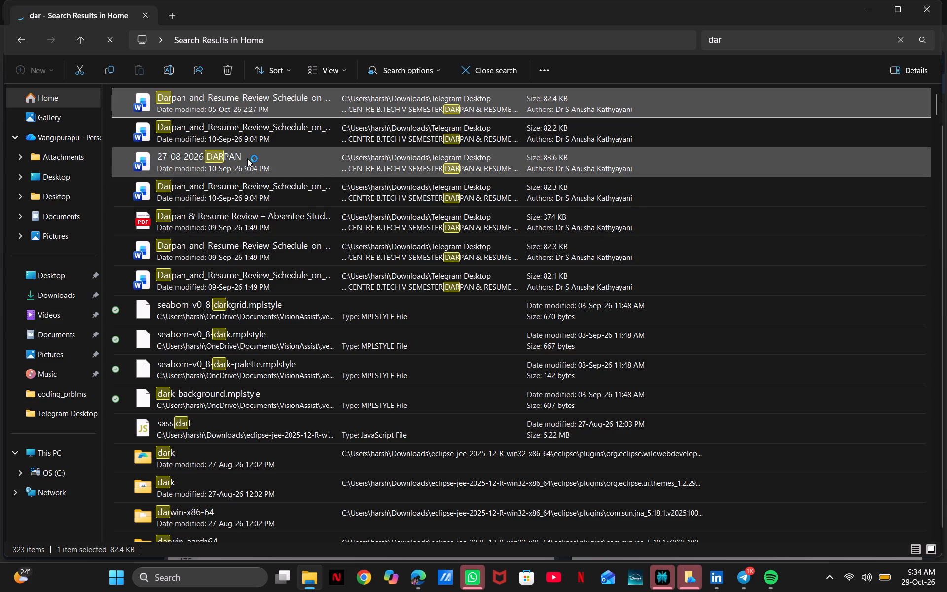
{"action": "scroll", "coordinate": [232, 401], "scroll_direction": "down", "scroll_amount": 3}
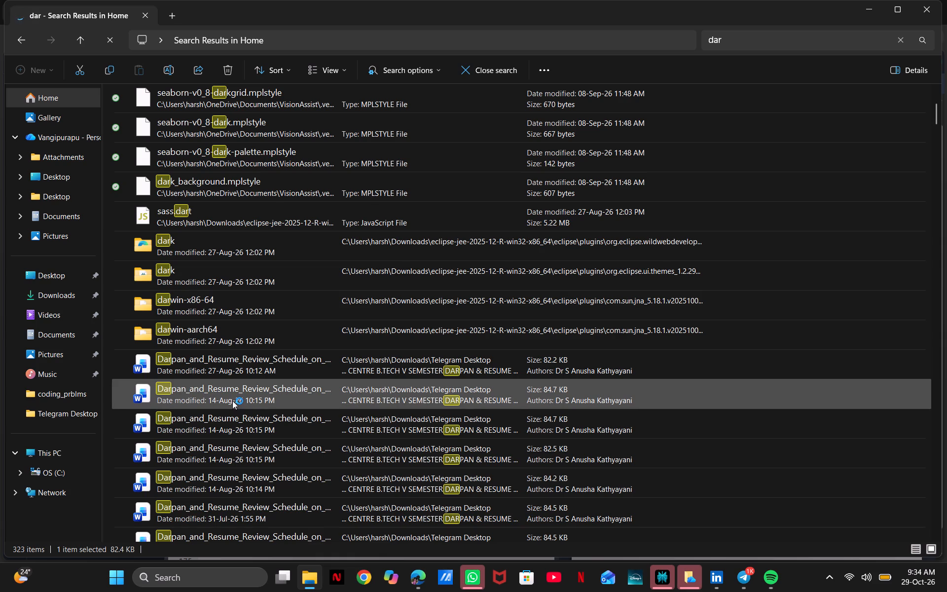
{"action": "scroll", "coordinate": [187, 467], "scroll_direction": "down", "scroll_amount": 1}
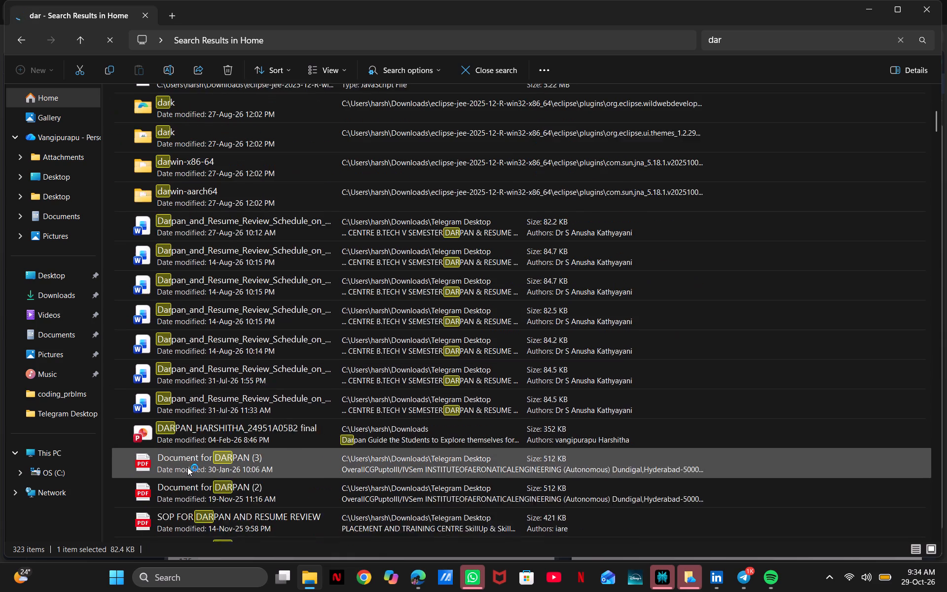
{"action": "scroll", "coordinate": [187, 467], "scroll_direction": "down", "scroll_amount": 1}
{"action": "double_click", "coordinate": [191, 418]}
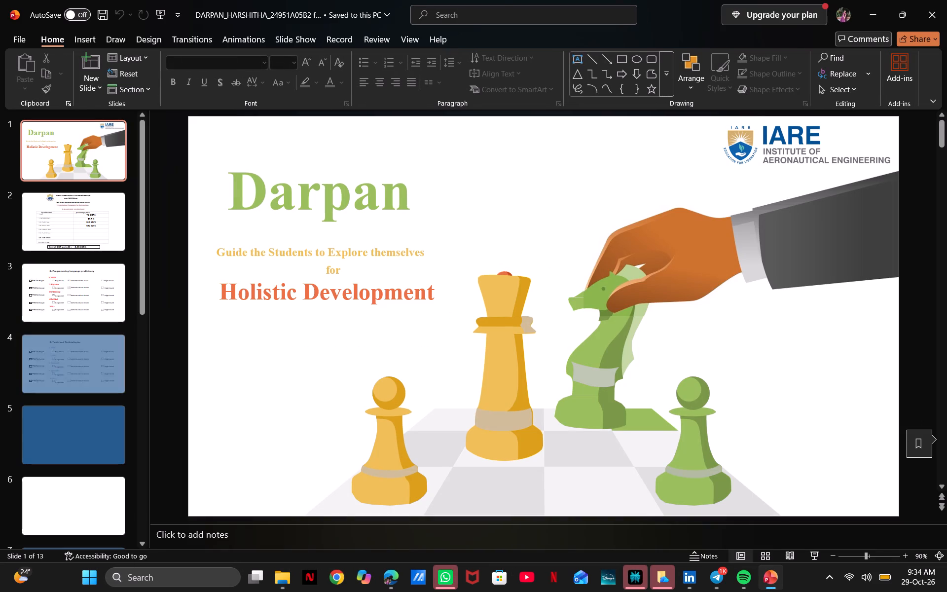
Review slides 2 to 7, covering academic credentials, programming languages, tools and technologies, and coding platform profiles.
{"action": "left_click", "coordinate": [87, 223]}
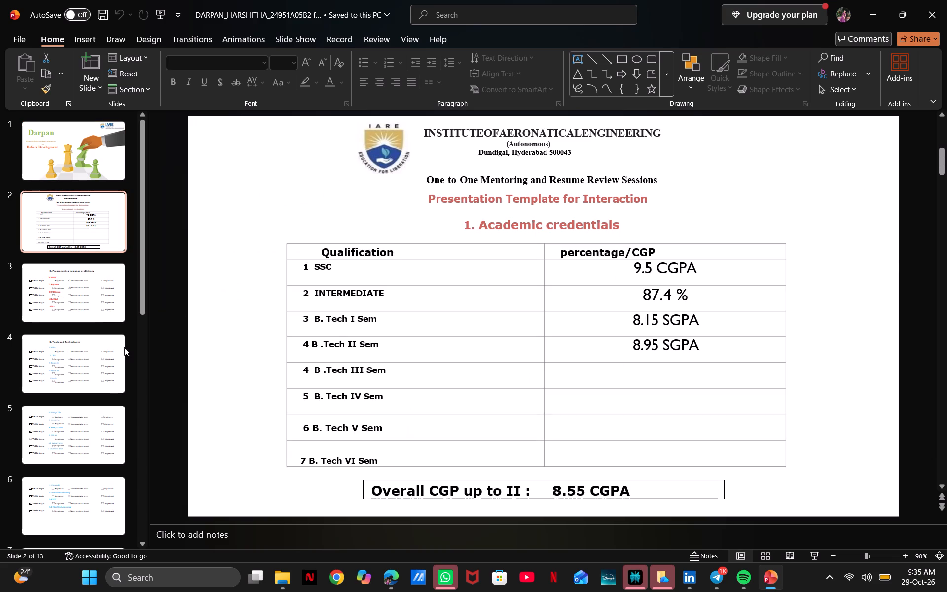
{"action": "left_click", "coordinate": [94, 295]}
{"action": "left_click", "coordinate": [87, 357]}
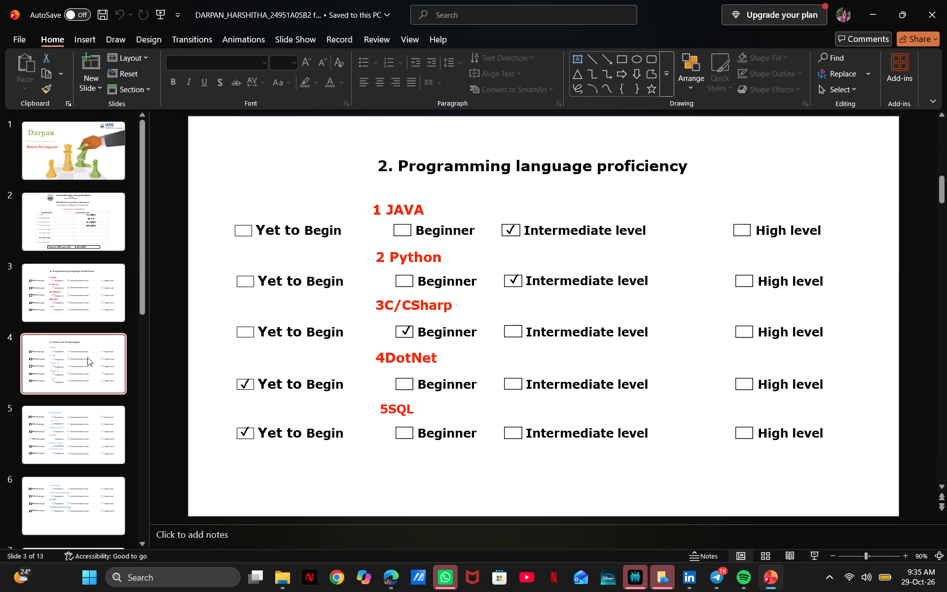
{"action": "left_click", "coordinate": [76, 440]}
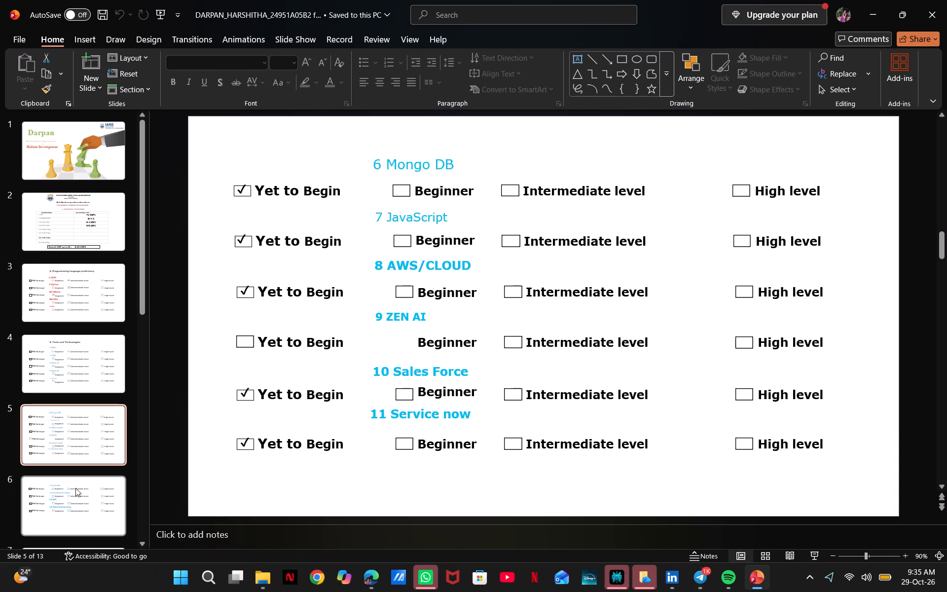
{"action": "left_click", "coordinate": [75, 493]}
{"action": "scroll", "coordinate": [75, 493], "scroll_direction": "down", "scroll_amount": 1}
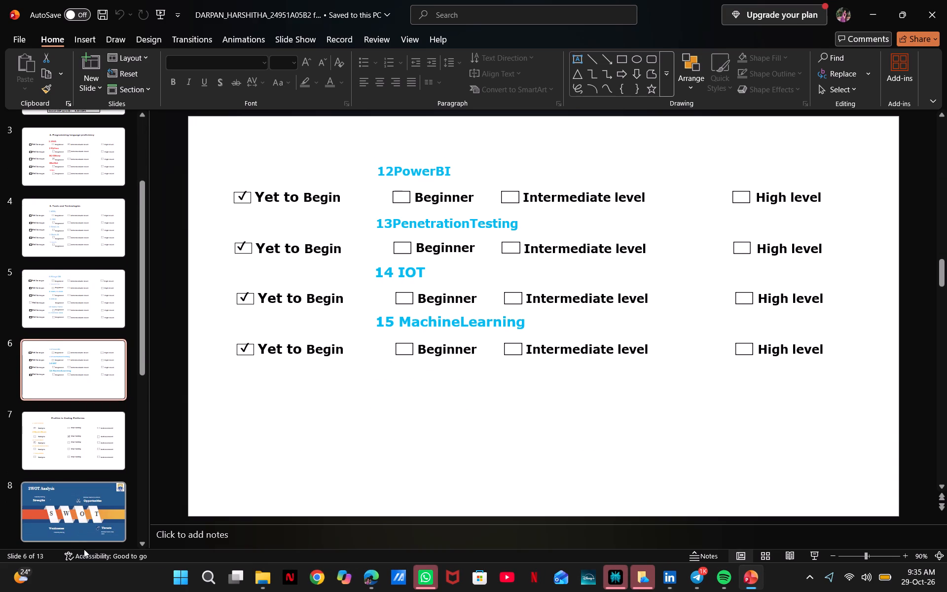
{"action": "left_click", "coordinate": [77, 426]}
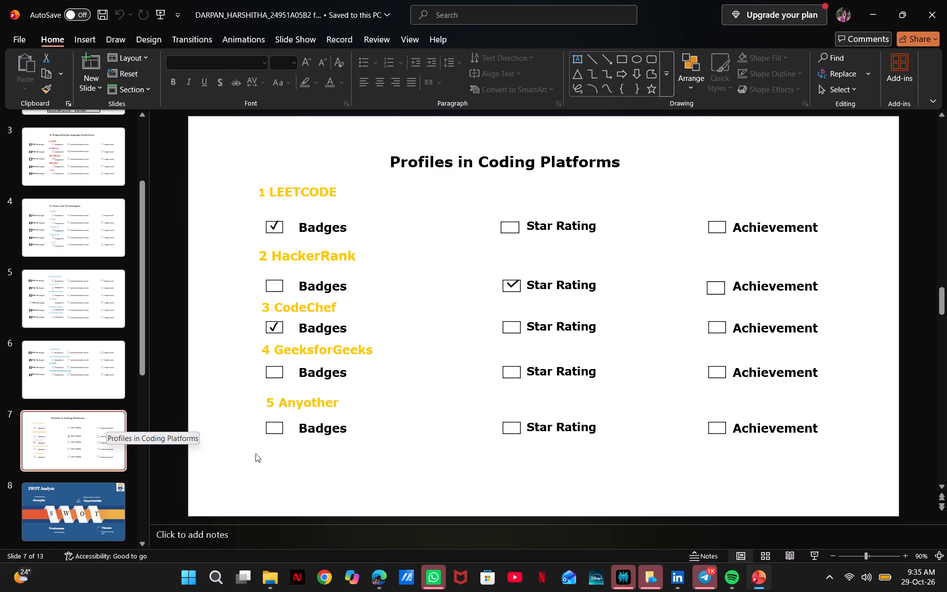
Review the SWOT Analysis, Strengths, Thank You, Threats and Opportunities slides in the rest of the presentation.
{"action": "scroll", "coordinate": [88, 484], "scroll_direction": "down", "scroll_amount": 2}
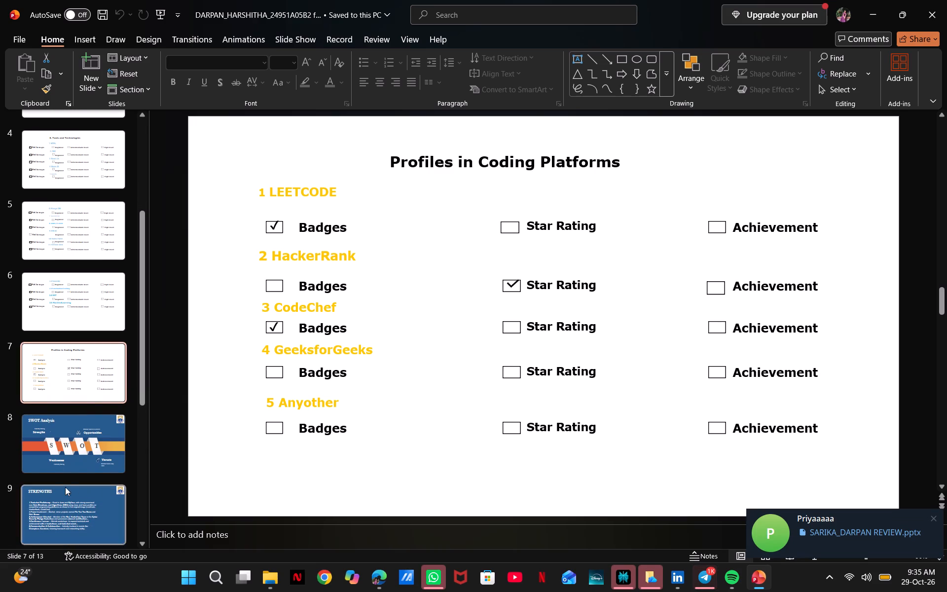
{"action": "left_click", "coordinate": [58, 452]}
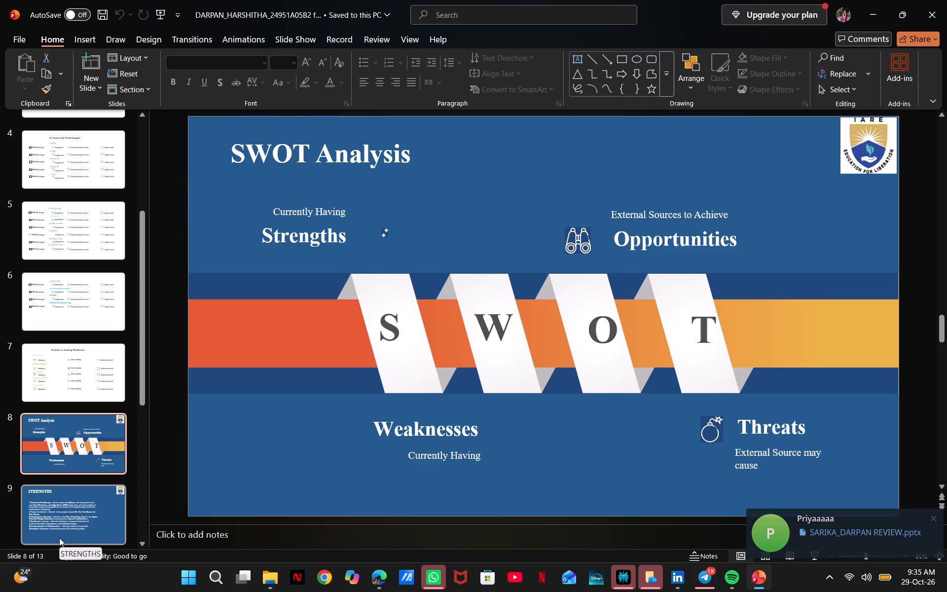
{"action": "left_click", "coordinate": [59, 538]}
{"action": "scroll", "coordinate": [59, 538], "scroll_direction": "down", "scroll_amount": 5}
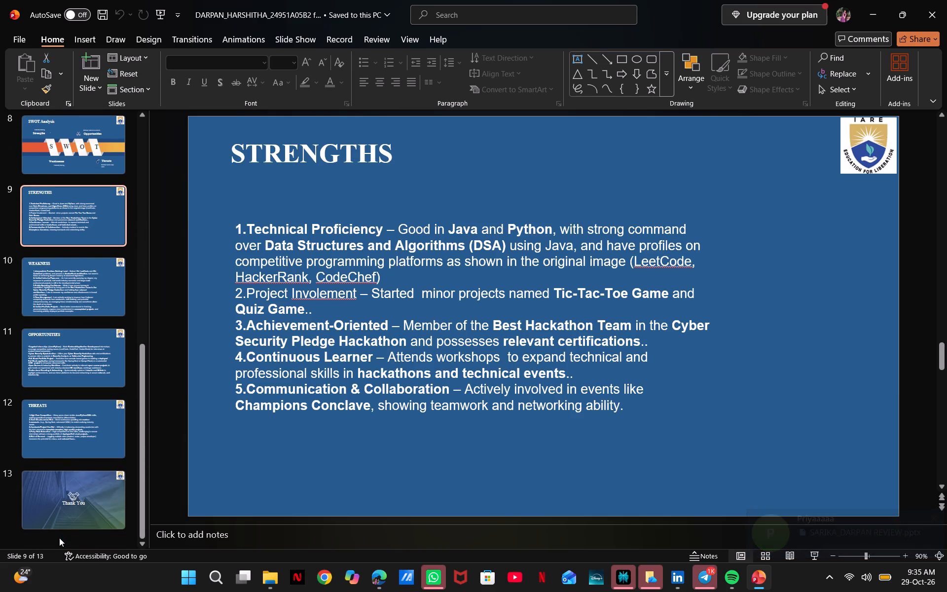
{"action": "left_click", "coordinate": [99, 491]}
{"action": "left_click", "coordinate": [91, 423]}
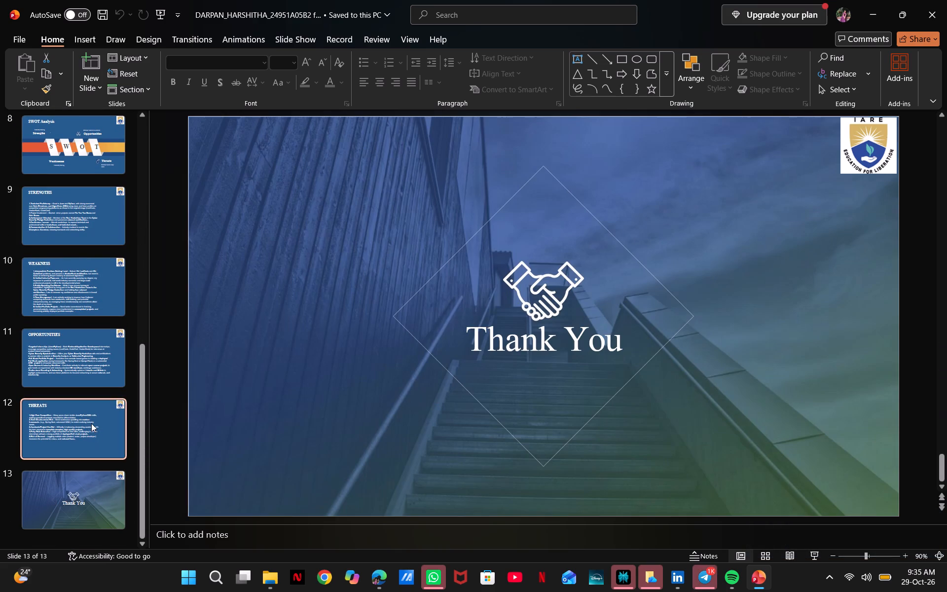
{"action": "left_click", "coordinate": [97, 369]}
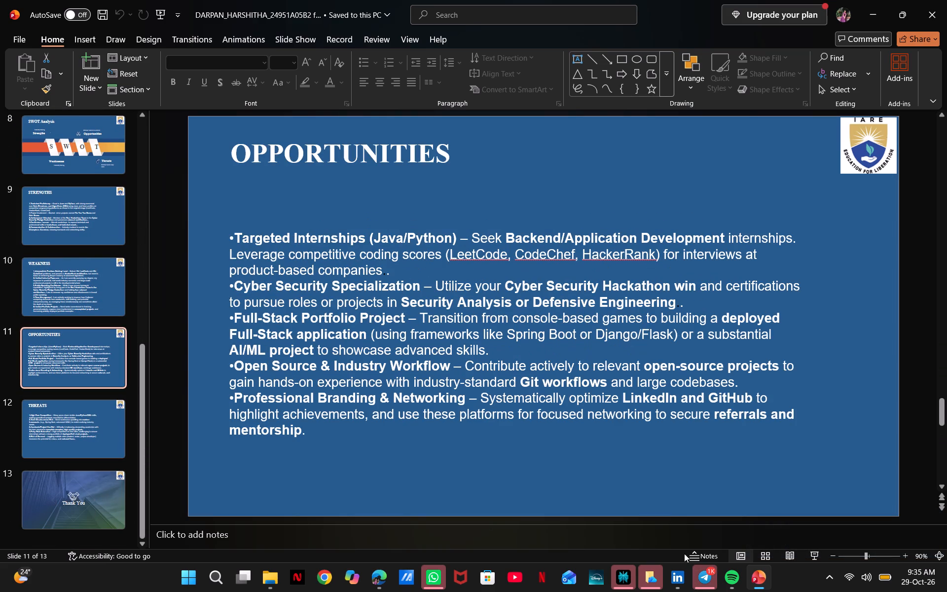
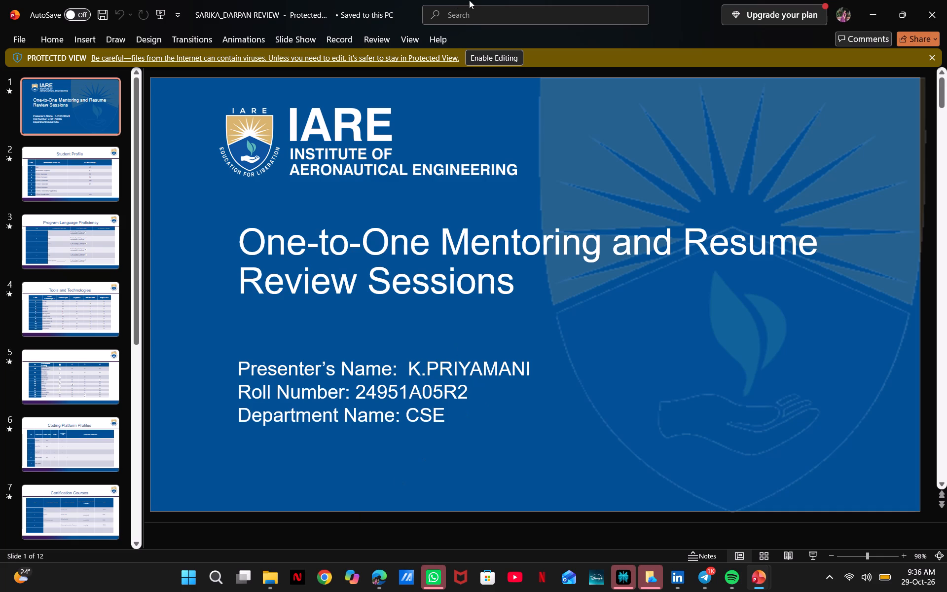
Enable editing for the review presentation and replace the presenter's name on the title slide with the student's own name.
{"action": "left_click", "coordinate": [480, 55]}
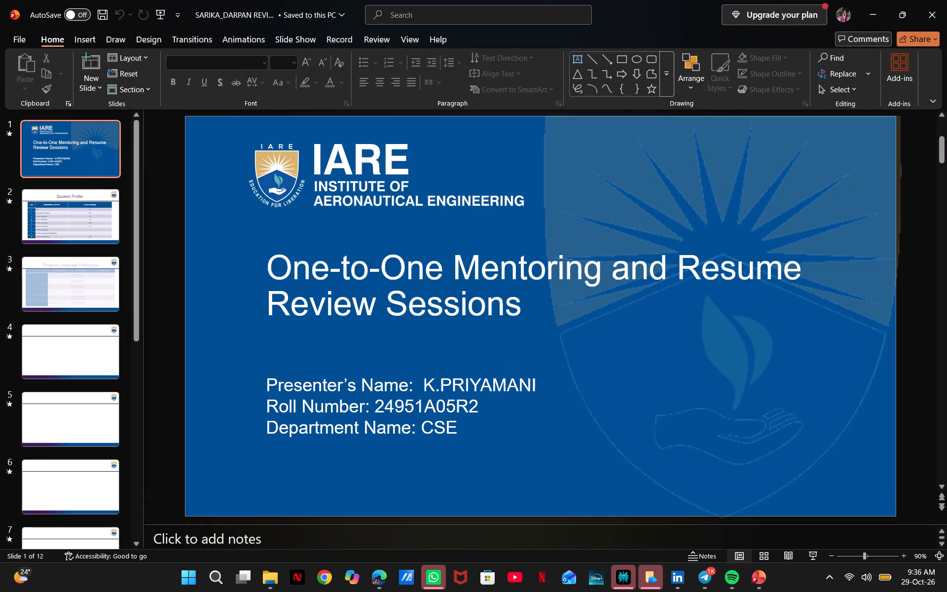
{"action": "left_click", "coordinate": [539, 380]}
{"action": "key", "text": "BackSpace"}
{"action": "key", "text": "BackSpace"}
{"action": "key", "text": "BackSpace"}
{"action": "key", "text": "BackSpace"}
{"action": "key", "text": "BackSpace"}
{"action": "key", "text": "BackSpace"}
{"action": "key", "text": "BackSpace"}
{"action": "key", "text": "BackSpace"}
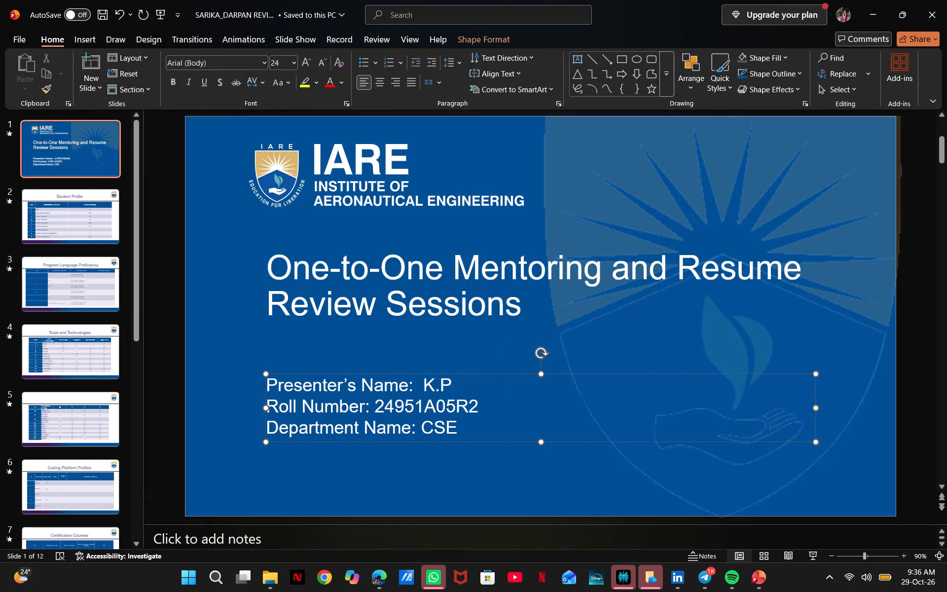
{"action": "key", "text": "BackSpace"}
{"action": "key", "text": "BackSpace"}
{"action": "key", "text": "BackSpace"}
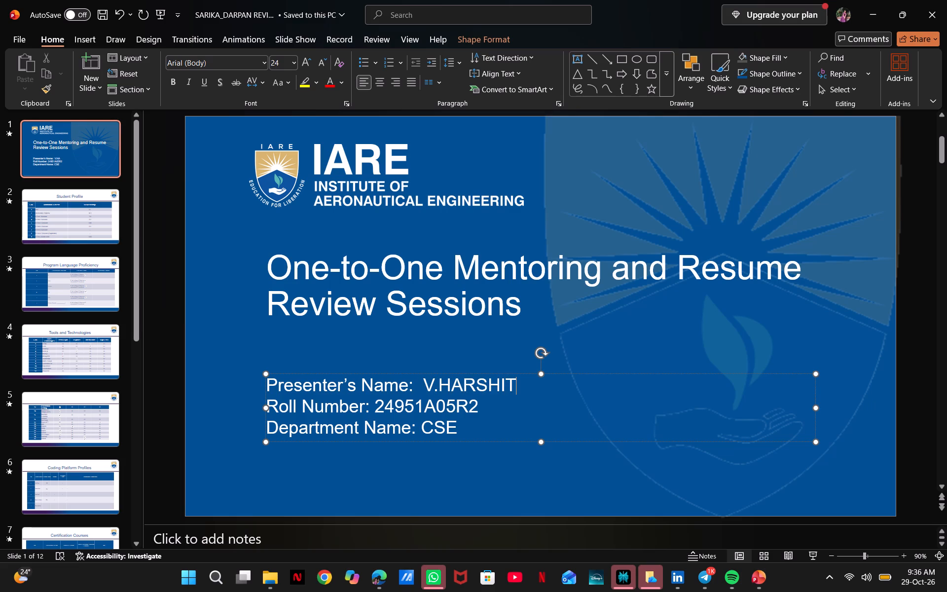
Change the ending of the roll number on the title slide to match the student's own roll number.
{"action": "left_click", "coordinate": [477, 405]}
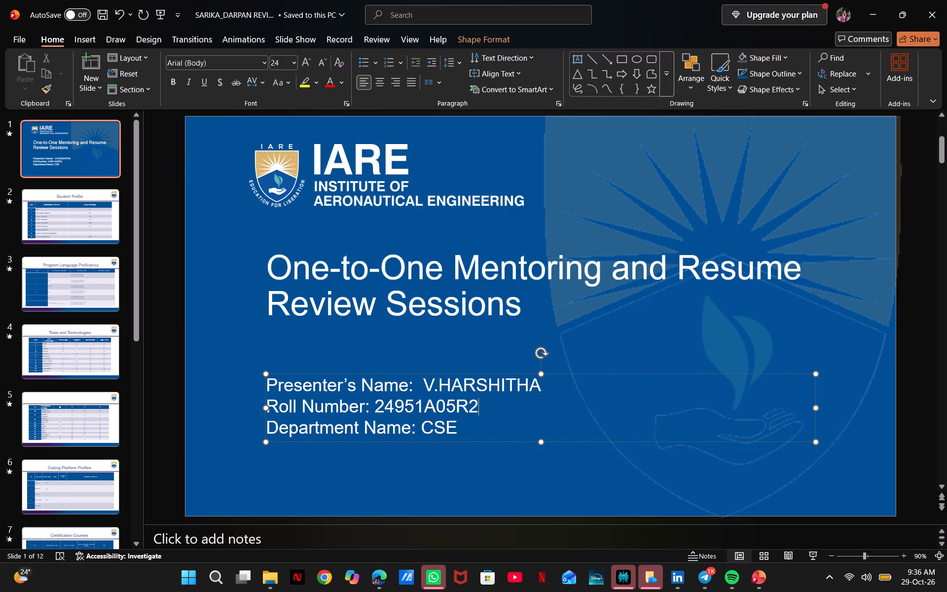
{"action": "key", "text": "BackSpace"}
{"action": "key", "text": "BackSpace"}
{"action": "type", "text": "B2"}
On the Student Profile slide, set the SSC score to 9.5 and clear the Intermediate / Diploma score.
{"action": "left_click", "coordinate": [93, 222]}
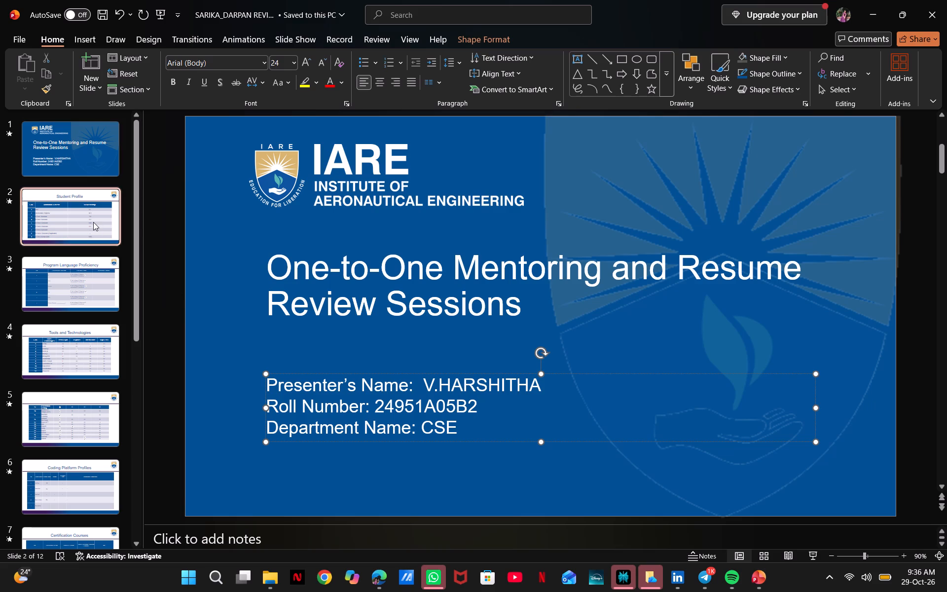
{"action": "left_click", "coordinate": [696, 271]}
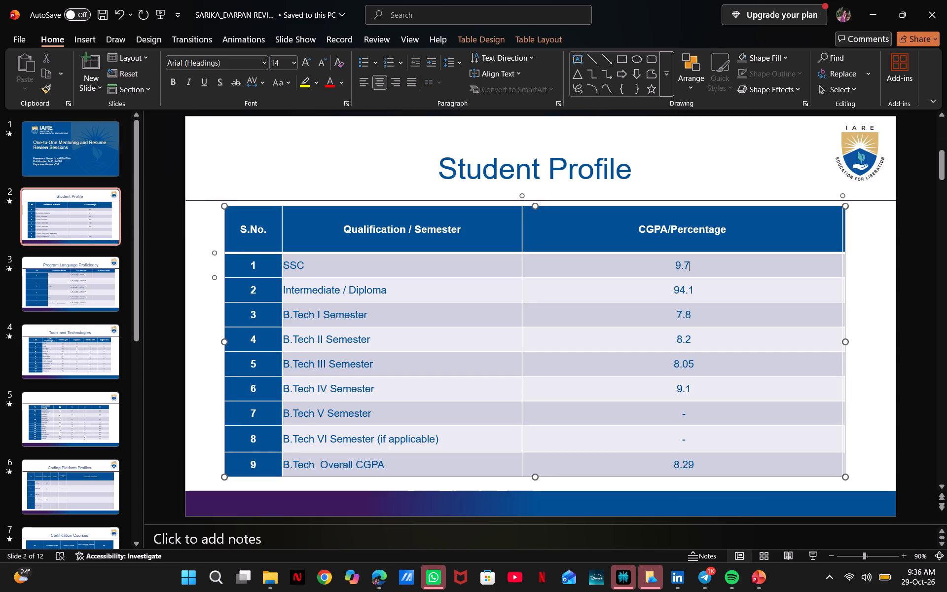
{"action": "key", "text": "BackSpace"}
{"action": "key", "text": "5"}
{"action": "left_click", "coordinate": [700, 290]}
{"action": "key", "text": "BackSpace"}
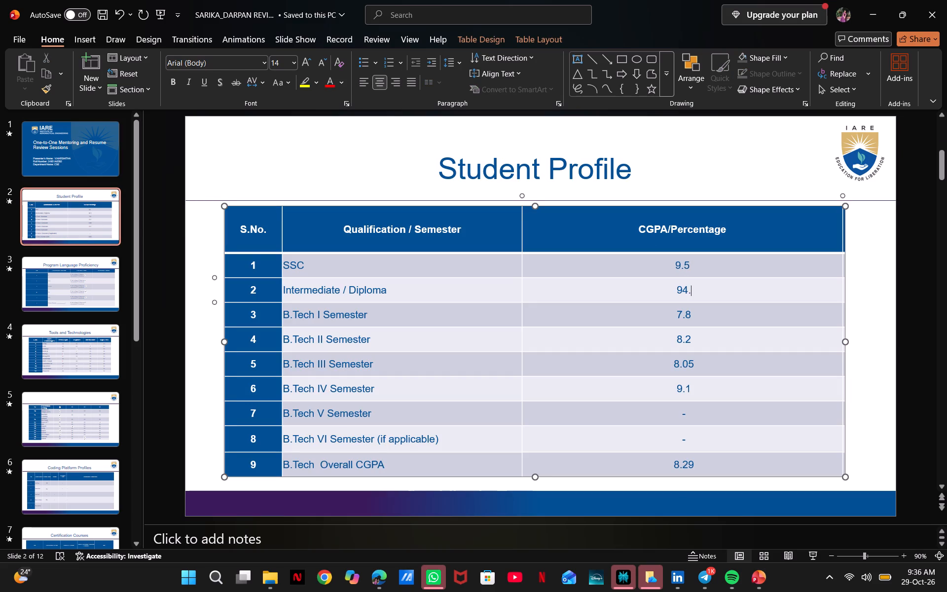
{"action": "key", "text": "BackSpace"}
{"action": "key", "text": "BackSpace"}
{"action": "key", "text": "BackSpace"}
Place the student's DARPAN presentation, showing the Academic credentials slide, side by side with the review presentation.
{"action": "left_click", "coordinate": [717, 510]}
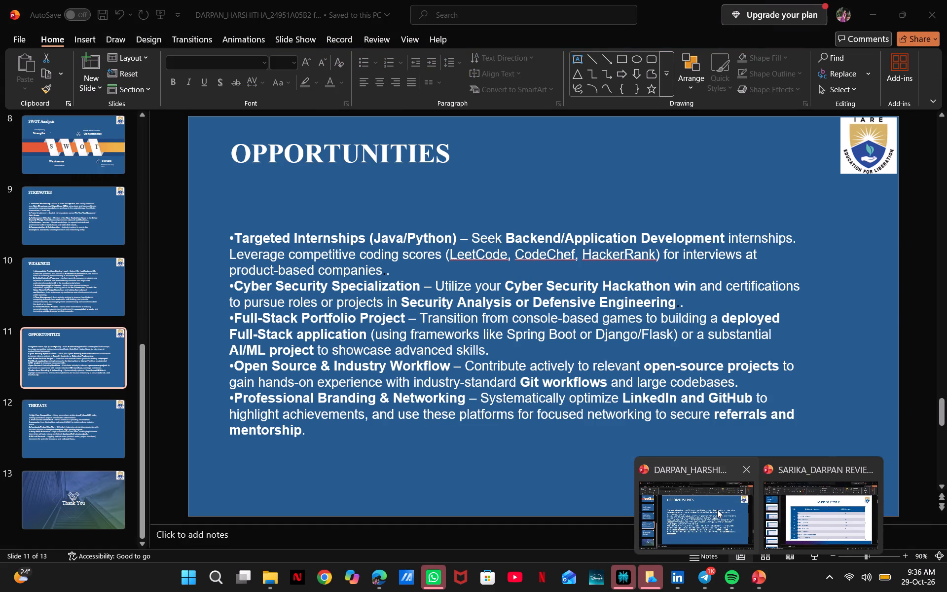
{"action": "scroll", "coordinate": [15, 220], "scroll_direction": "up", "scroll_amount": 6}
{"action": "left_click", "coordinate": [44, 229]}
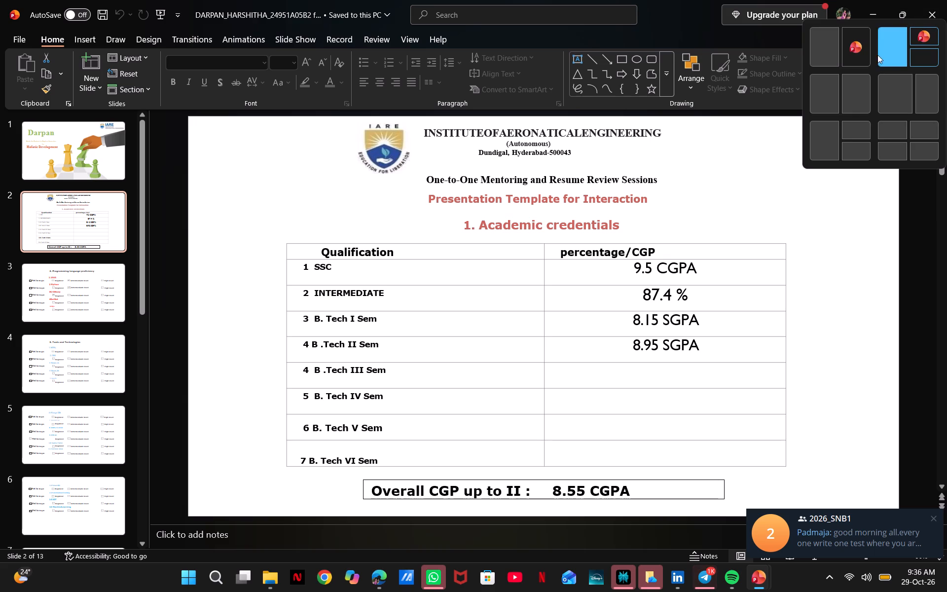
{"action": "left_click", "coordinate": [863, 95]}
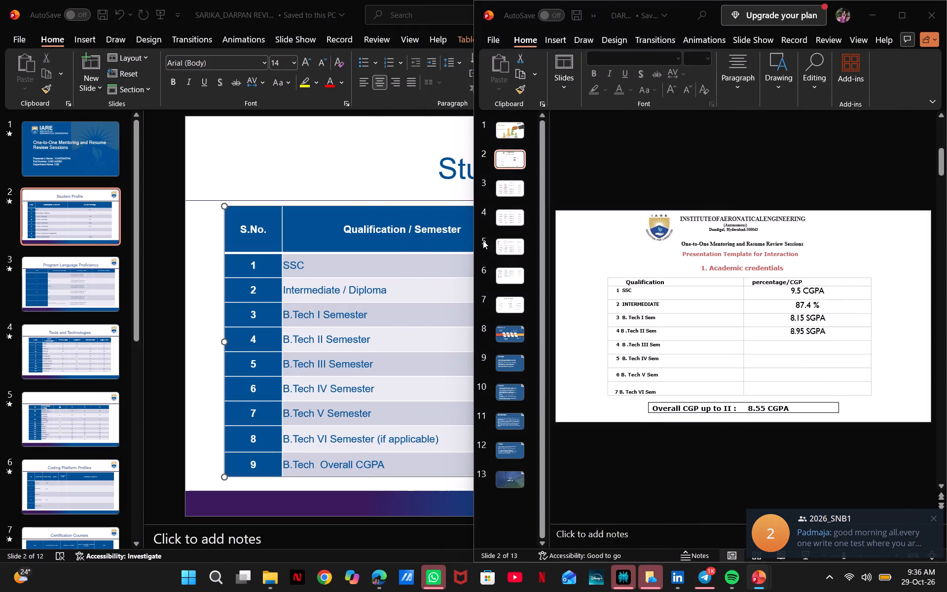
{"action": "left_click", "coordinate": [171, 94]}
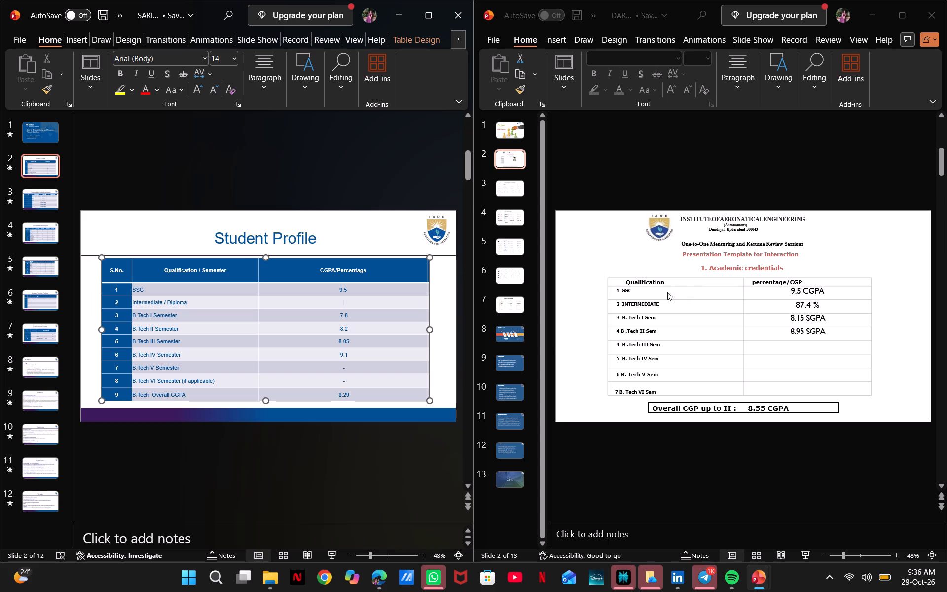
In the Student Profile table, enter 87.4 for Intermediate / Diploma, 8.15 for B.Tech I Semester and 8.95 for II Semester.
{"action": "type", "text": "87.4"}
{"action": "left_click", "coordinate": [353, 315]}
{"action": "key", "text": "BackSpace"}
{"action": "key", "text": "BackSpace"}
{"action": "key", "text": "BackSpace"}
{"action": "type", "text": "8.15"}
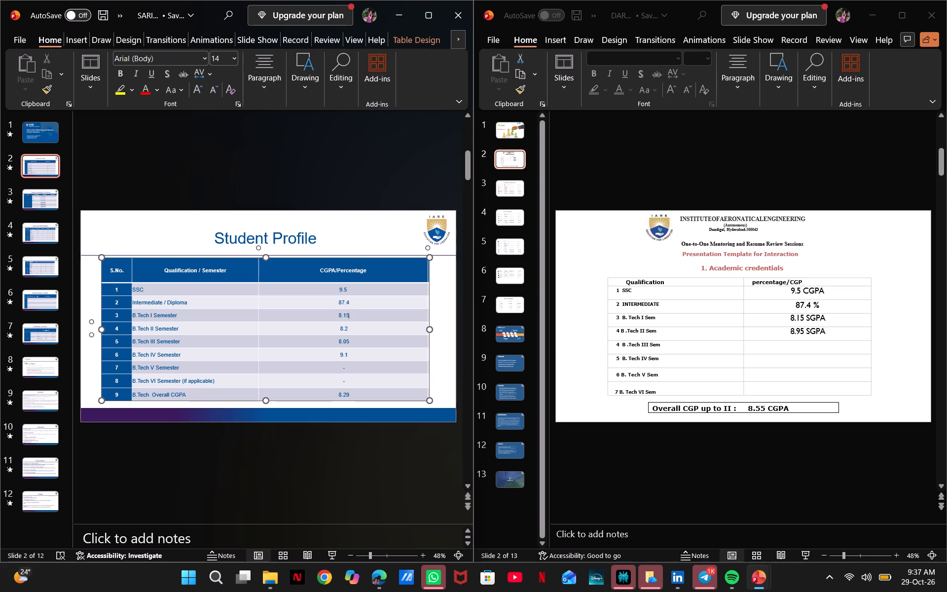
{"action": "left_click", "coordinate": [355, 330]}
{"action": "key", "text": "BackSpace"}
{"action": "type", "text": "95"}
In the Student Profile table, set B.Tech III Semester to 8.5, IV Semester to 9.0 and Overall CGPA to 8.69.
{"action": "left_click", "coordinate": [358, 343]}
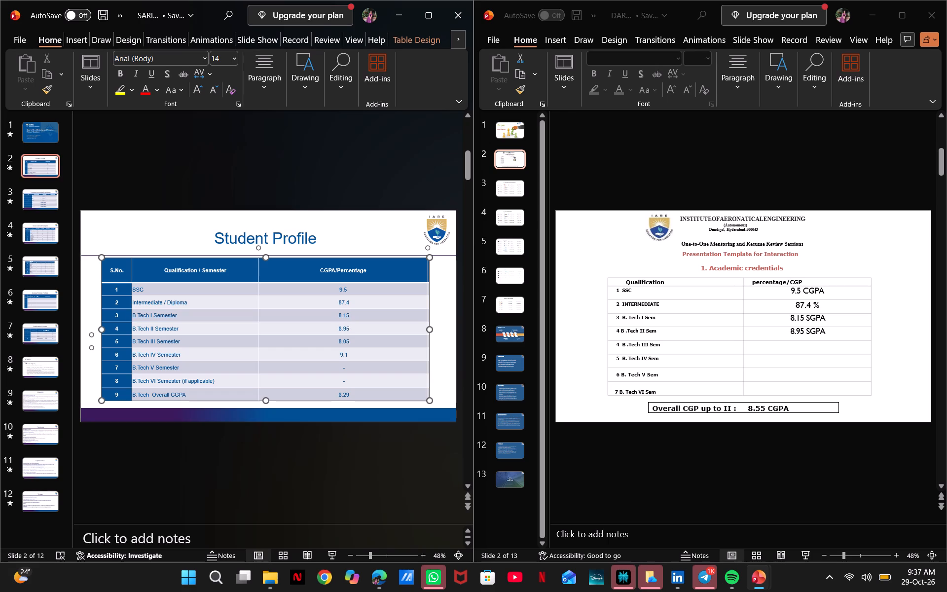
{"action": "key", "text": "BackSpace"}
{"action": "key", "text": "BackSpace"}
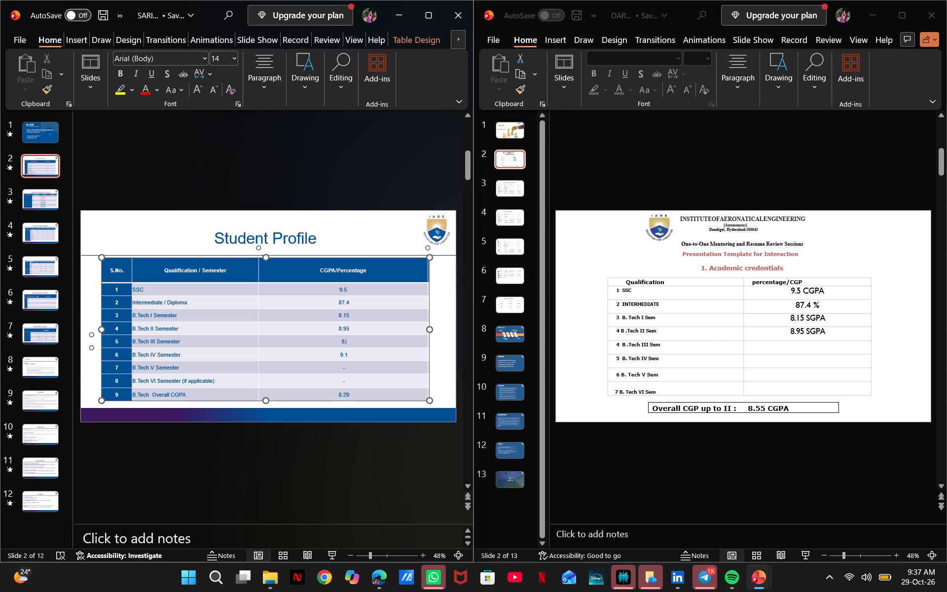
{"action": "key", "text": "5"}
{"action": "left_click", "coordinate": [357, 354]}
{"action": "key", "text": "BackSpace"}
{"action": "key", "text": "0"}
{"action": "left_click", "coordinate": [351, 395]}
{"action": "key", "text": "BackSpace"}
{"action": "key", "text": "BackSpace"}
{"action": "type", "text": "69"}
Delete the proficiency tick marks in the C and C# rows of the Program Language Proficiency slide.
{"action": "left_click", "coordinate": [43, 190]}
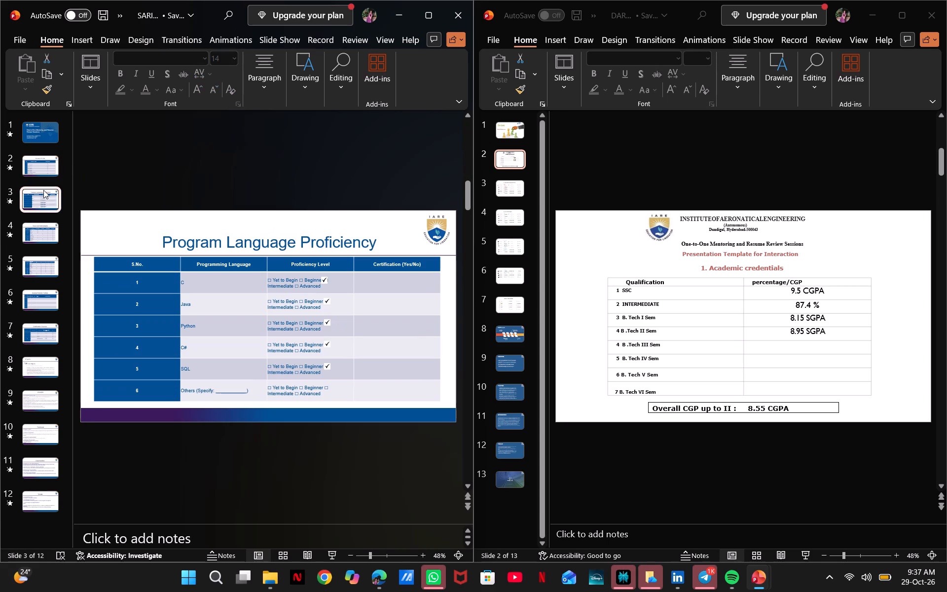
{"action": "left_click", "coordinate": [323, 282]}
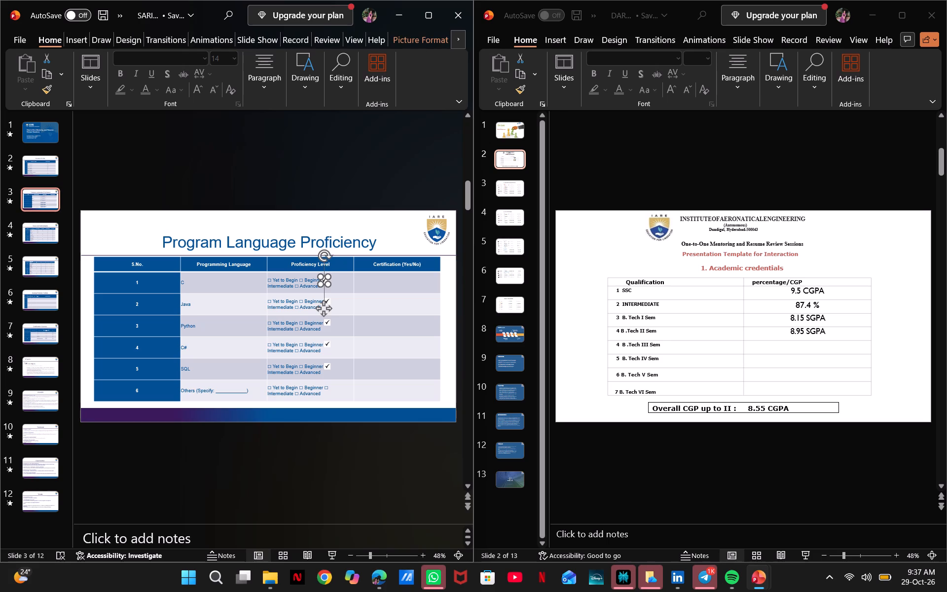
{"action": "key", "text": "Delete"}
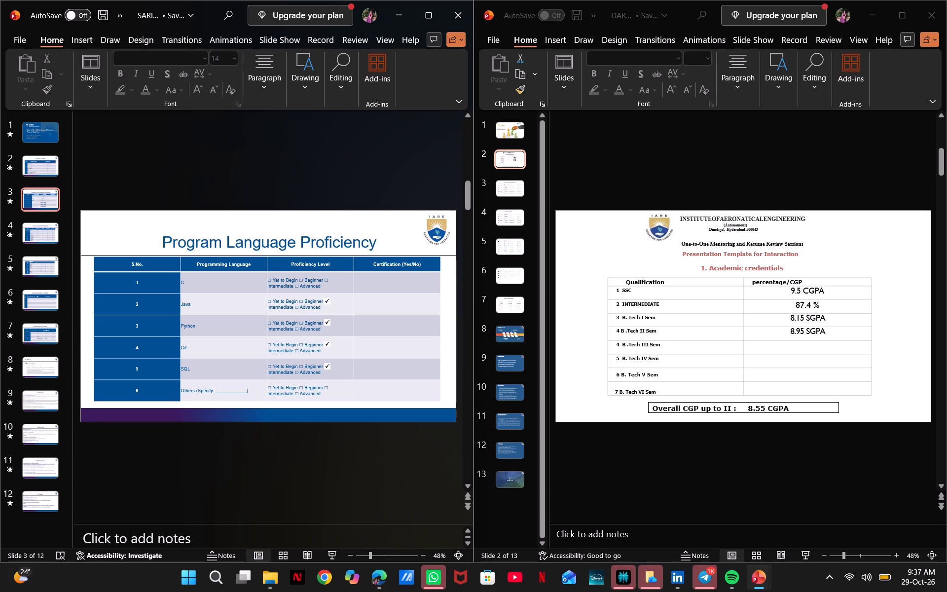
{"action": "left_click", "coordinate": [328, 348]}
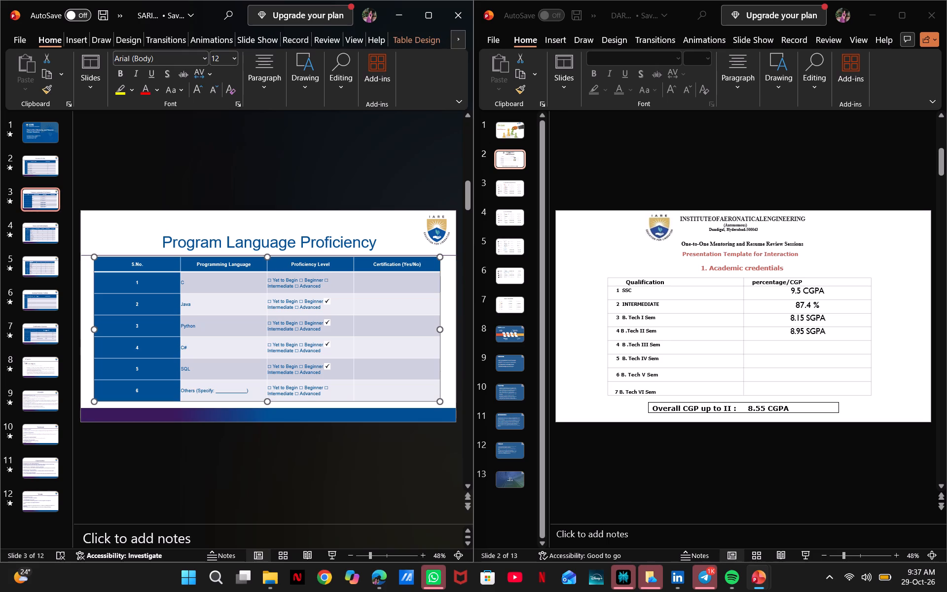
{"action": "left_click", "coordinate": [325, 345]}
{"action": "key", "text": "Delete"}
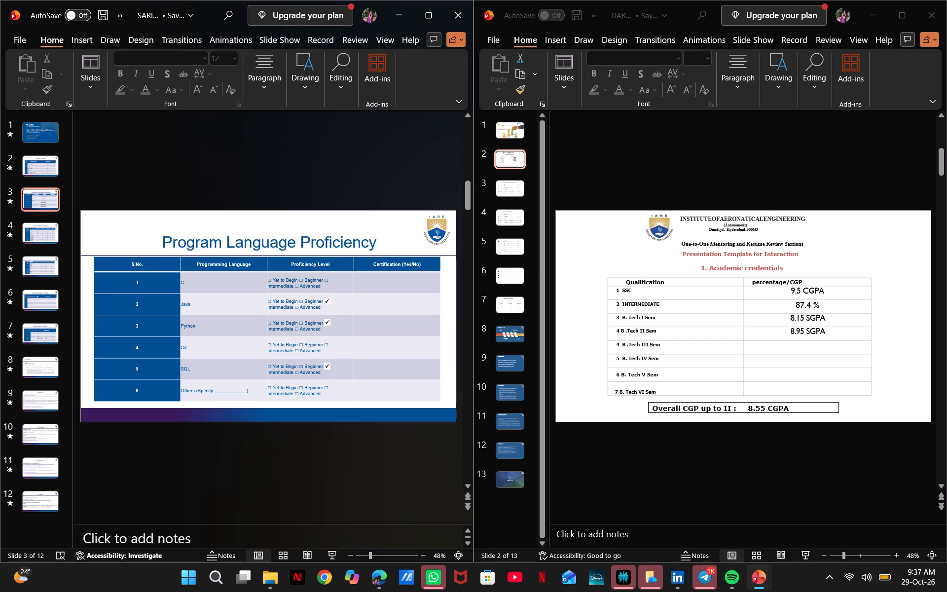
{"action": "left_click", "coordinate": [327, 365]}
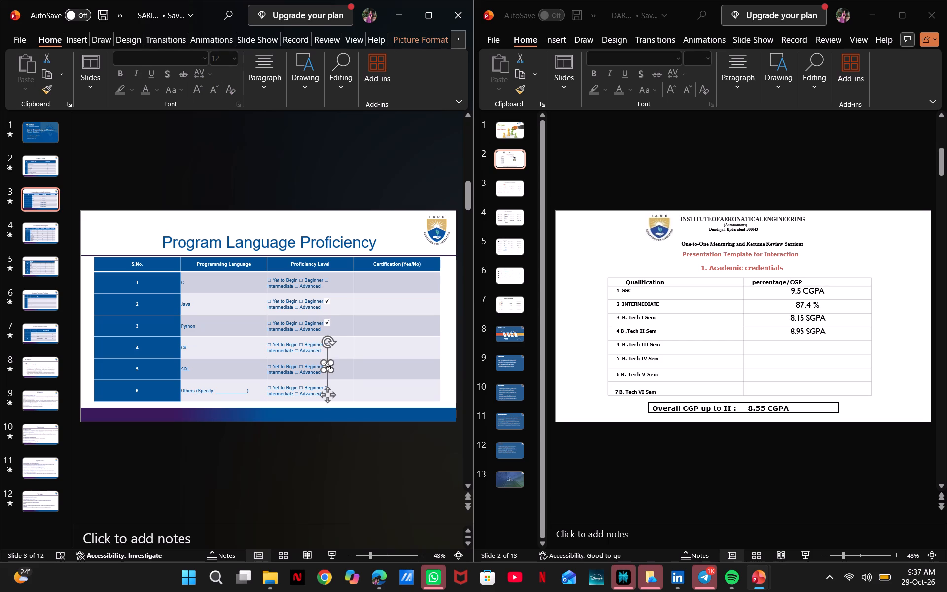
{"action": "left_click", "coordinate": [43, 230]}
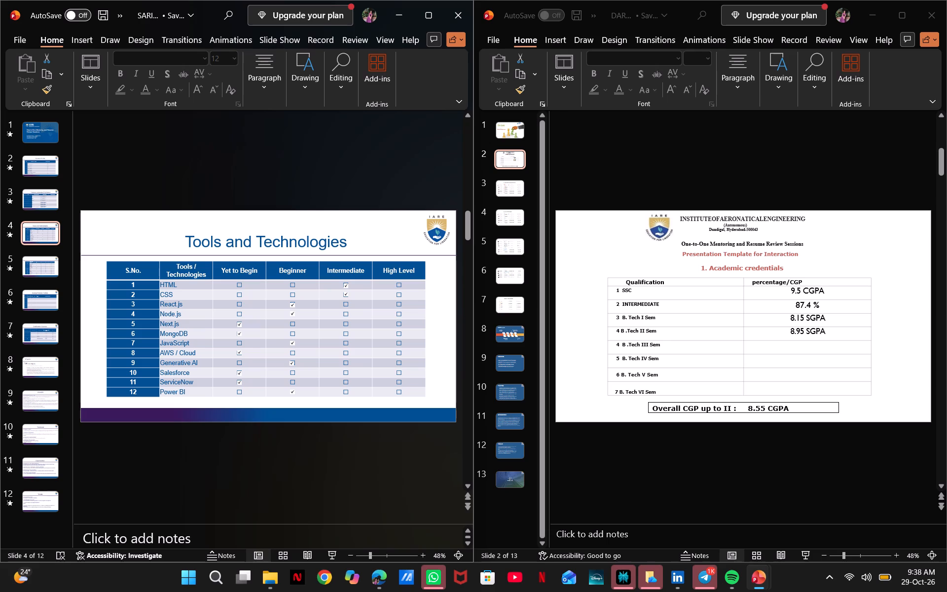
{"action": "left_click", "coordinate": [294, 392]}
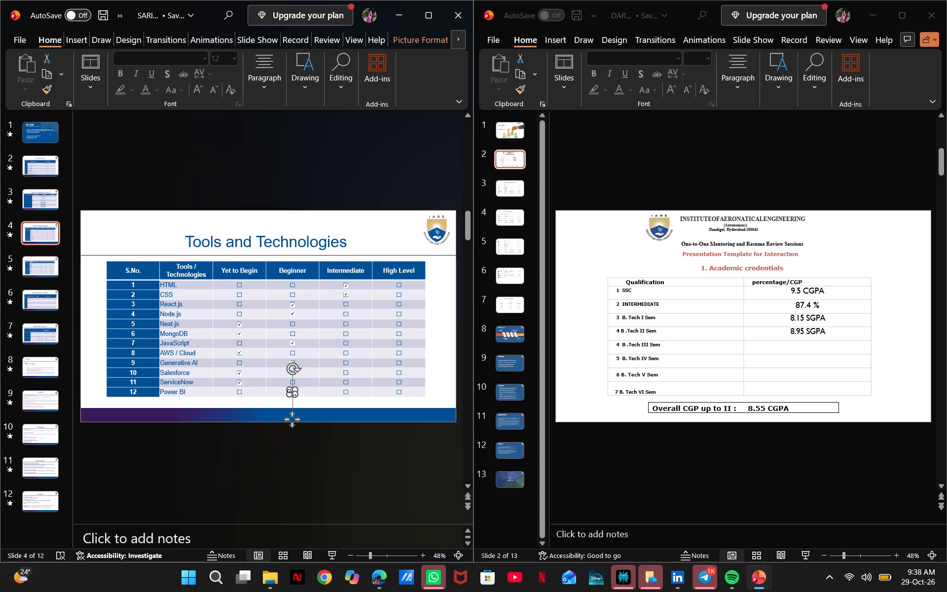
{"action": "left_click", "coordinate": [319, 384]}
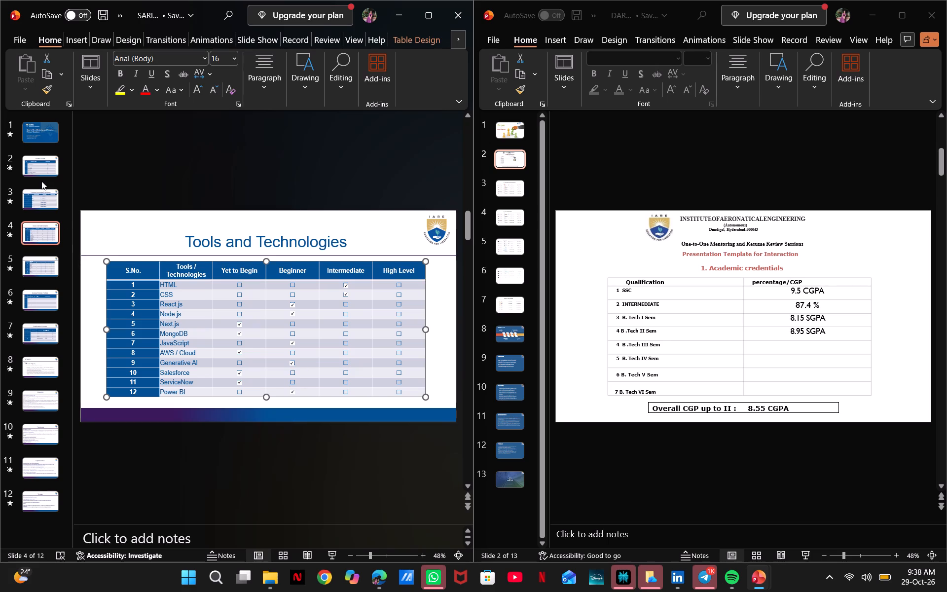
On the Program Language Proficiency slide, copy the Java row's tick mark onto the C row's Yet to Begin checkbox.
{"action": "left_click", "coordinate": [43, 195]}
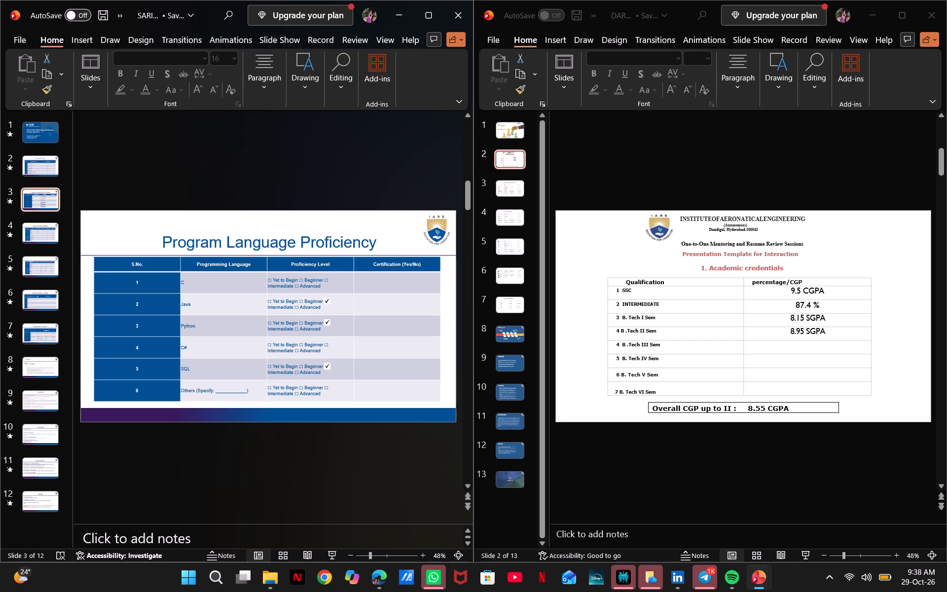
{"action": "left_click", "coordinate": [324, 301]}
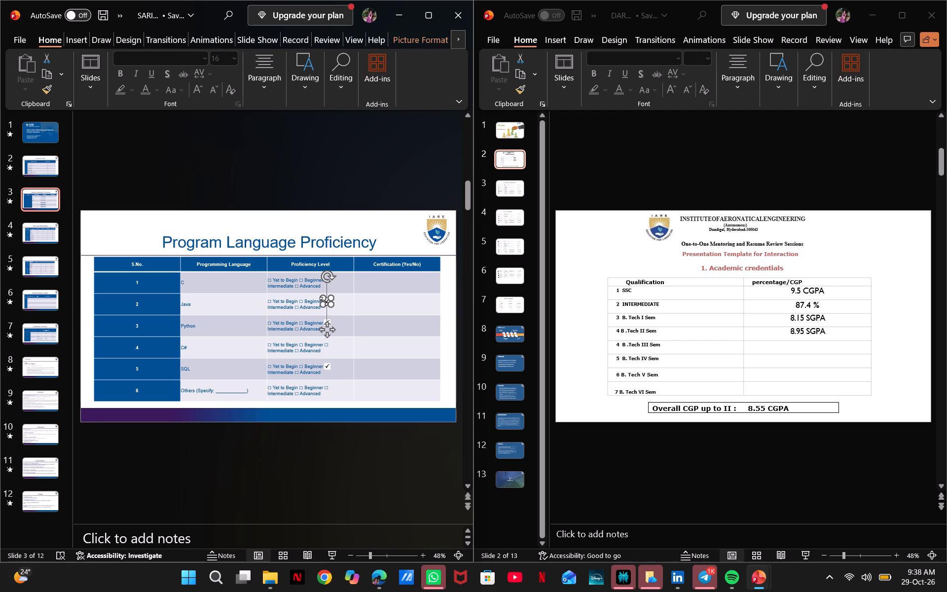
{"action": "key", "text": "ctrl+c"}
{"action": "left_click", "coordinate": [268, 280]}
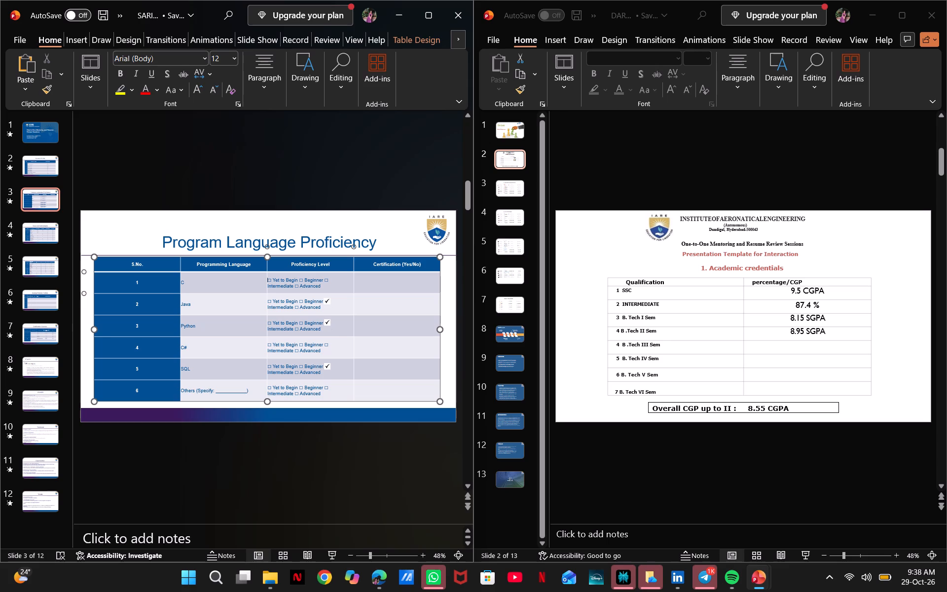
Paste the copied tick mark and position it over the C row's Yet to Begin checkbox in the Proficiency Level column.
{"action": "key", "text": "ctrl+v"}
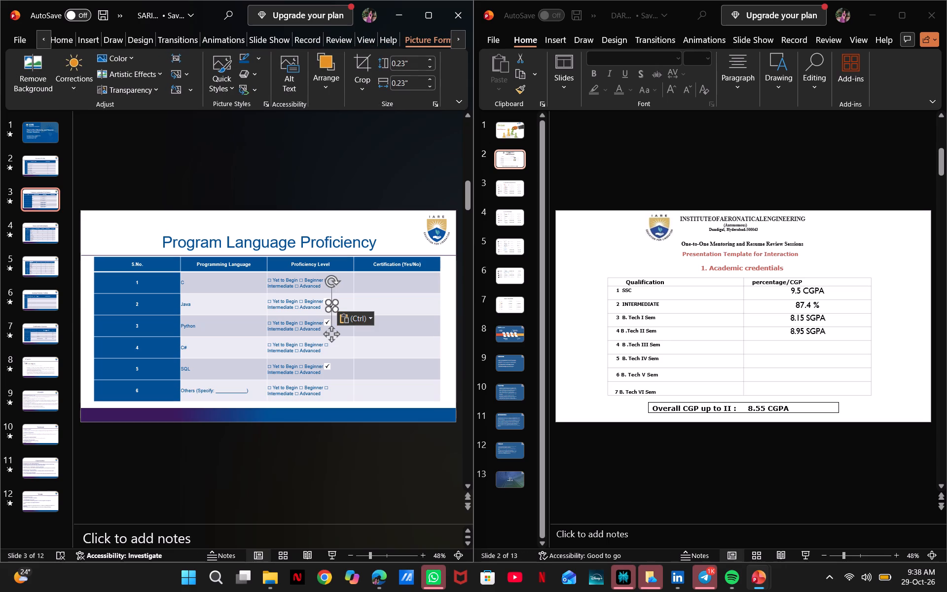
{"action": "left_click_drag", "start_coordinate": [329, 293], "coordinate": [298, 277]}
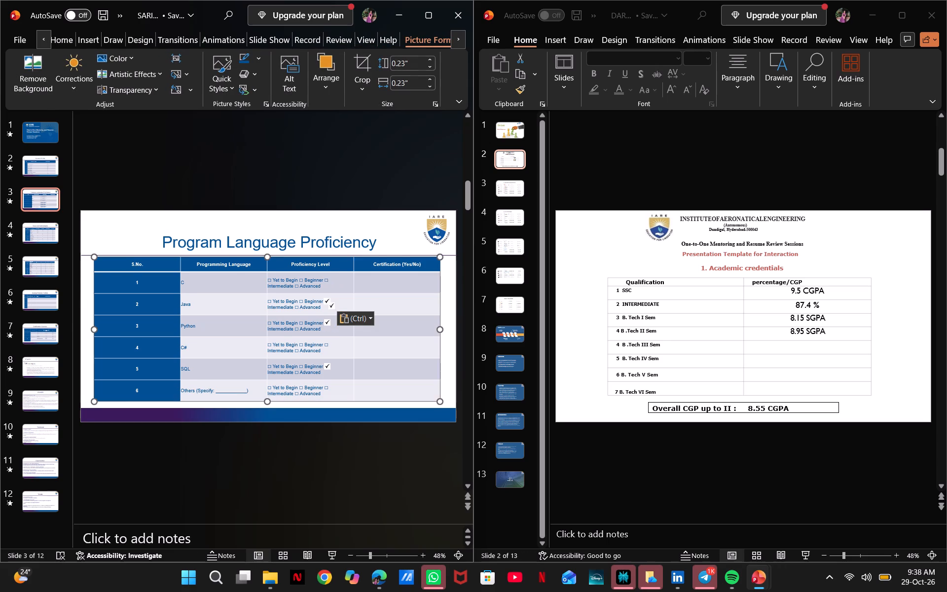
{"action": "left_click_drag", "start_coordinate": [298, 277], "coordinate": [320, 291]}
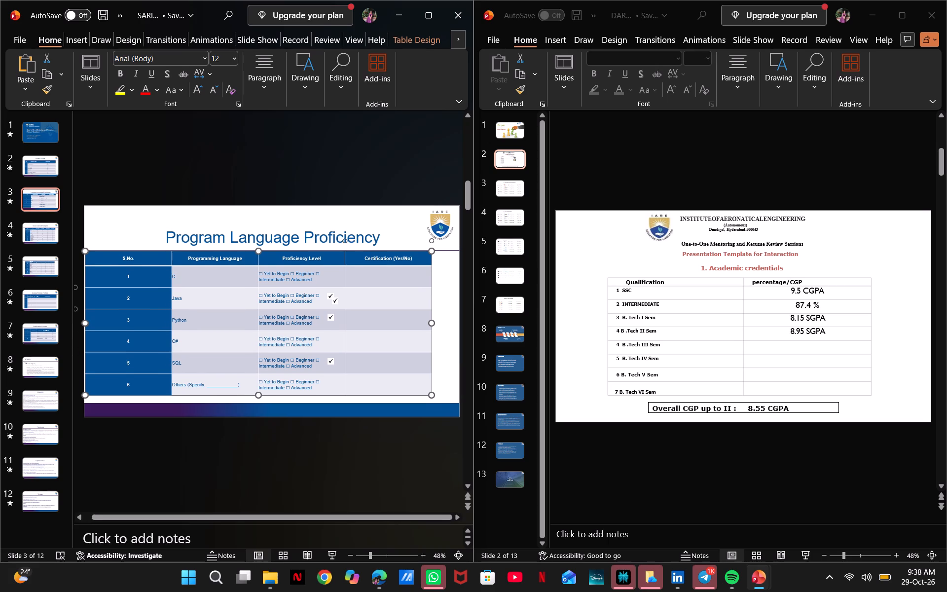
{"action": "left_click", "coordinate": [432, 11]}
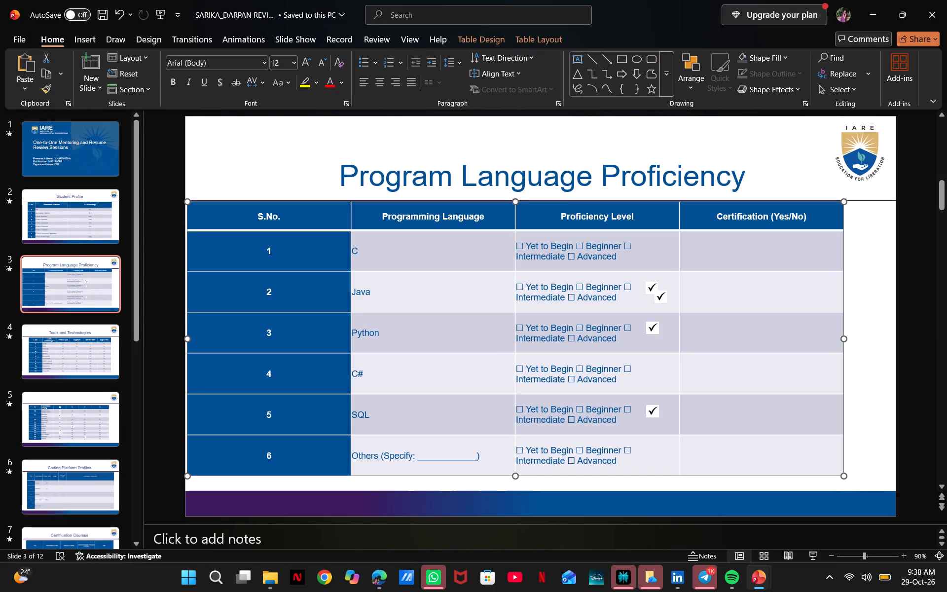
{"action": "left_click", "coordinate": [656, 292]}
{"action": "left_click_drag", "start_coordinate": [662, 297], "coordinate": [594, 270]}
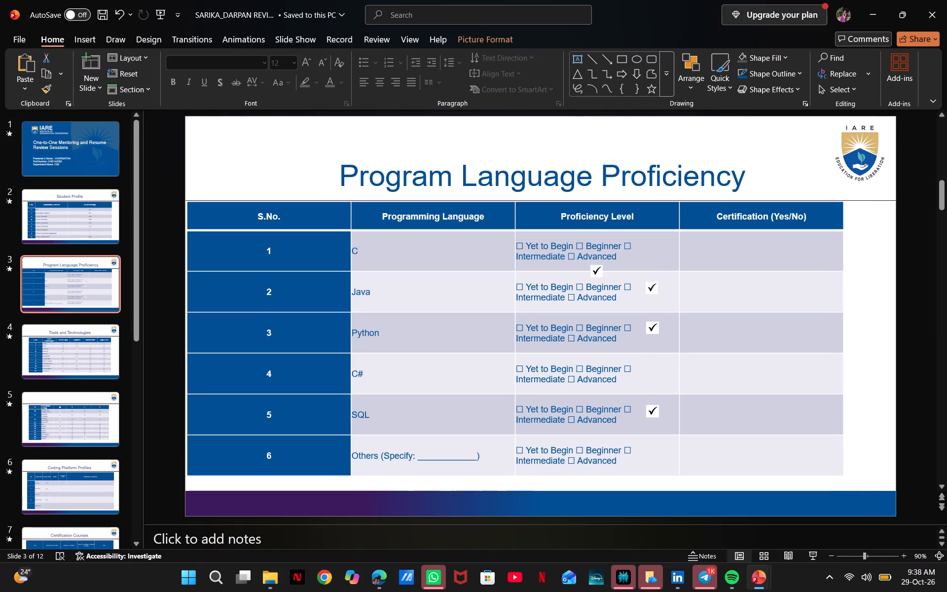
{"action": "left_click_drag", "start_coordinate": [594, 270], "coordinate": [519, 247]}
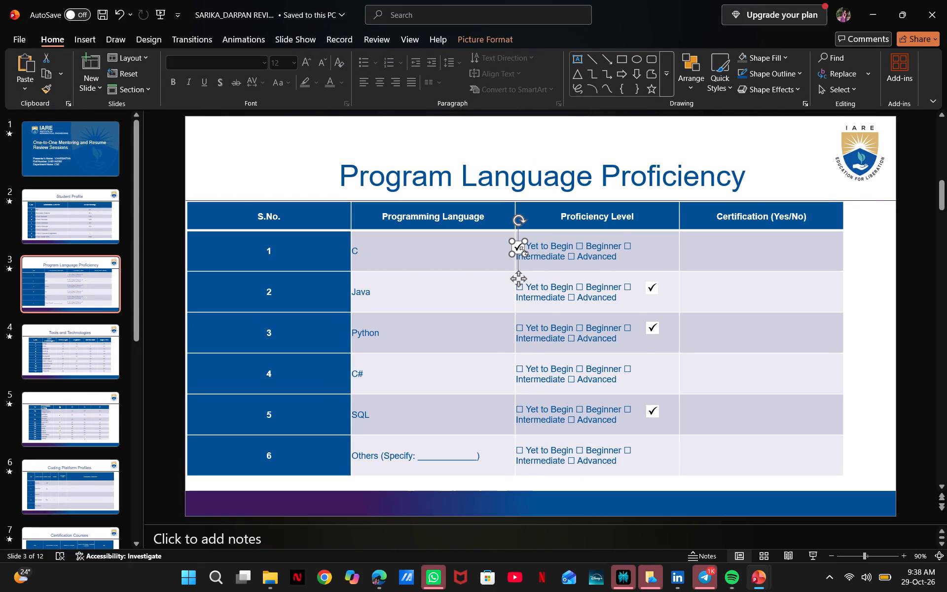
{"action": "left_click_drag", "start_coordinate": [524, 252], "coordinate": [523, 247]}
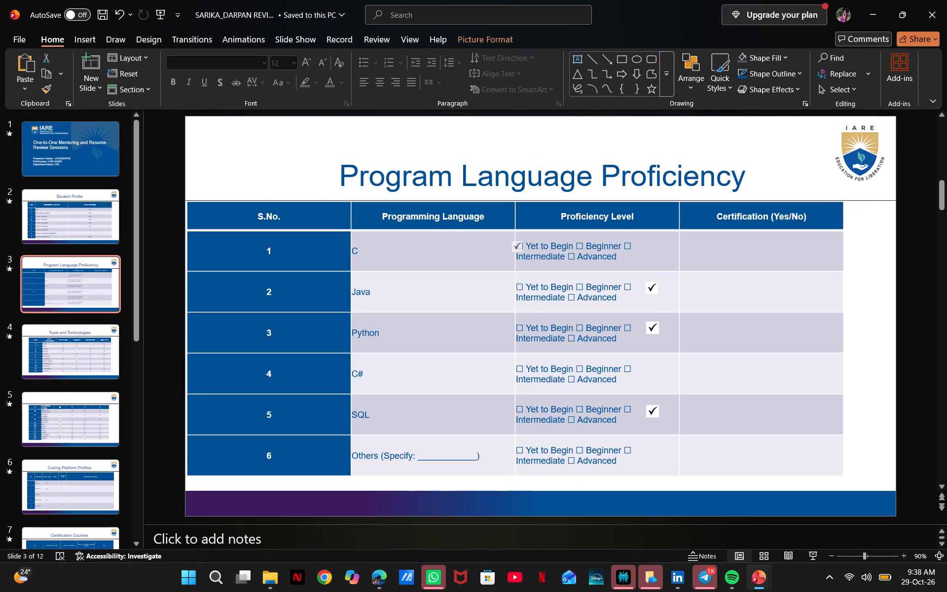
{"action": "left_click_drag", "start_coordinate": [523, 247], "coordinate": [524, 247]}
{"action": "left_click", "coordinate": [516, 248]}
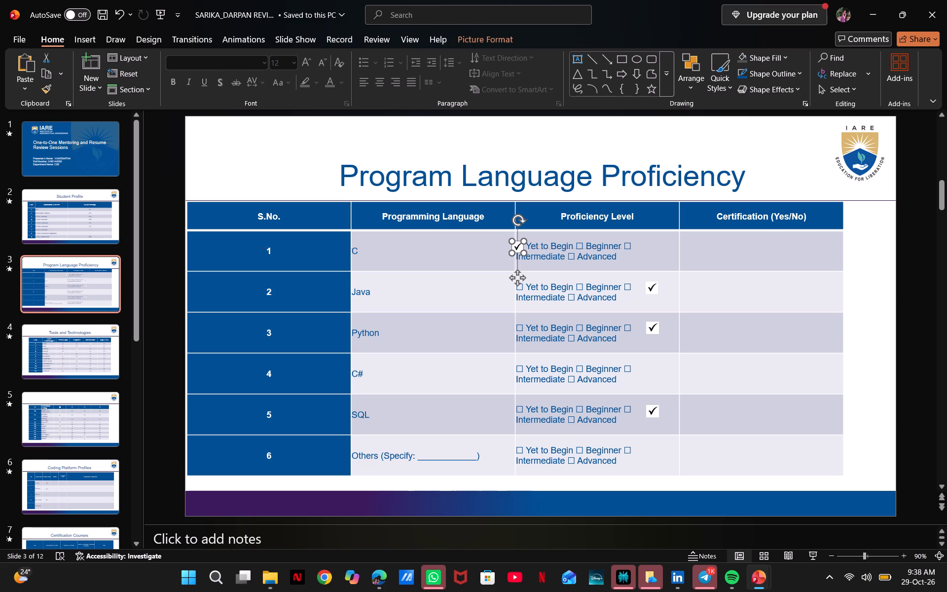
{"action": "left_click", "coordinate": [549, 274]}
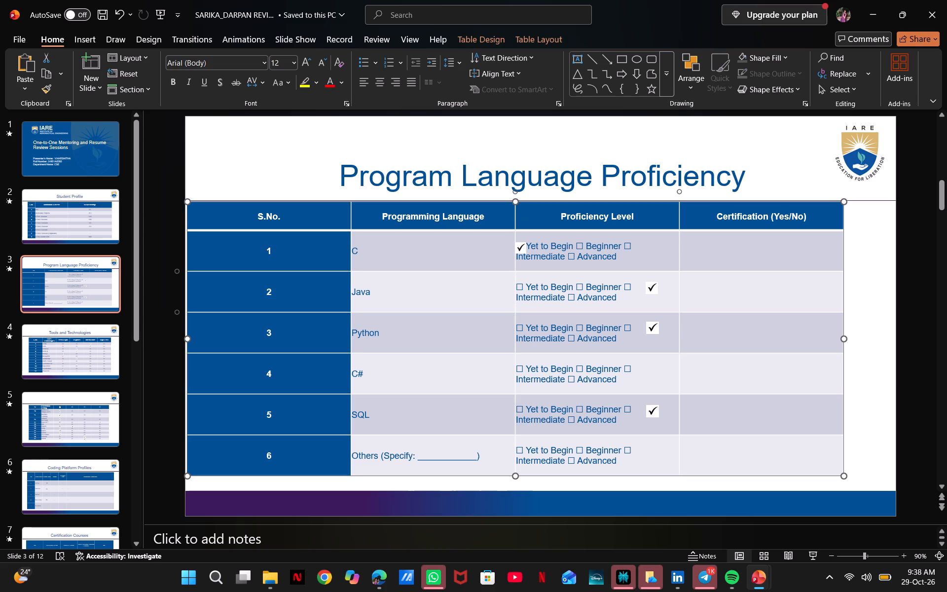
Move the Java row's tick mark onto that row's Intermediate checkbox.
{"action": "left_click", "coordinate": [651, 290]}
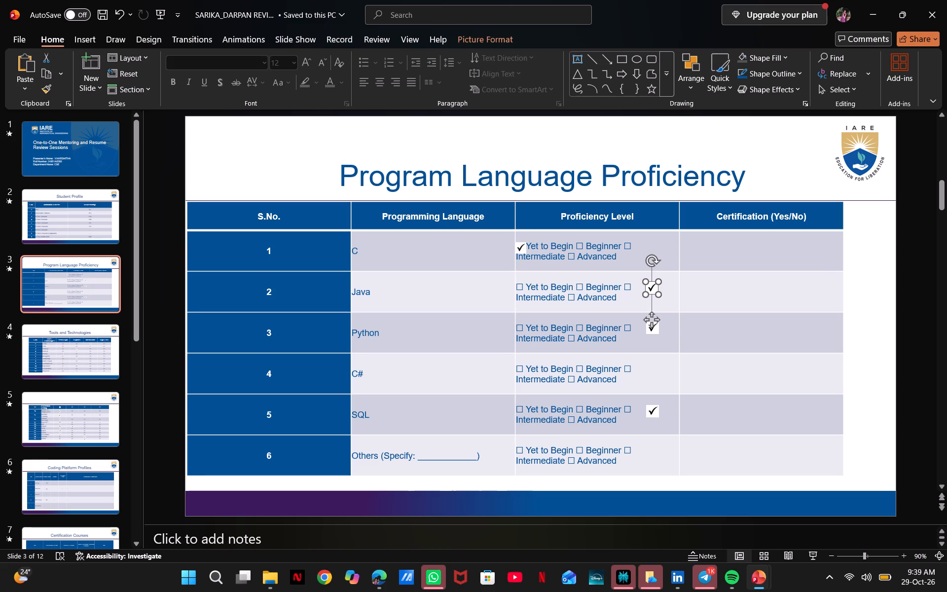
{"action": "left_click_drag", "start_coordinate": [654, 288], "coordinate": [626, 287]}
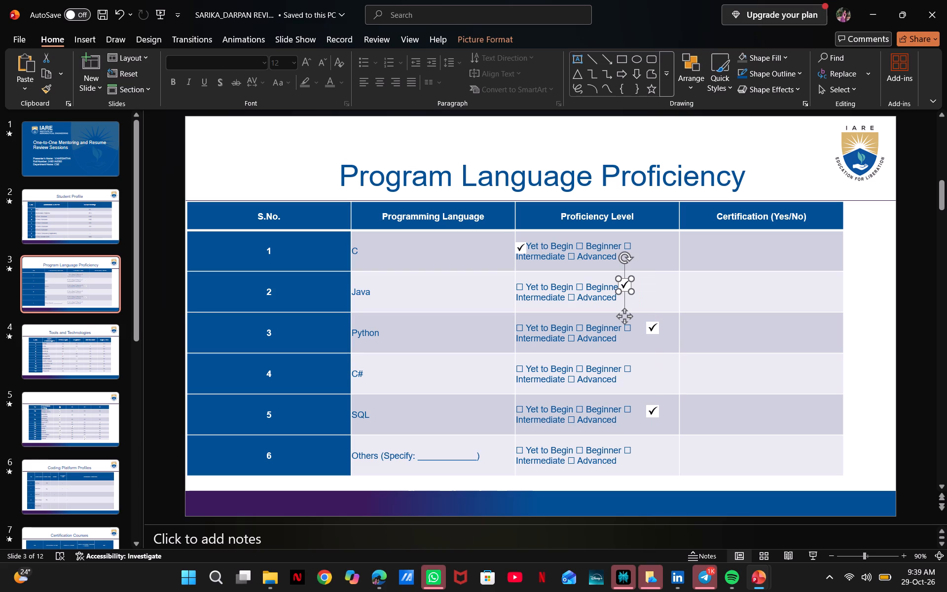
{"action": "left_click", "coordinate": [631, 293]}
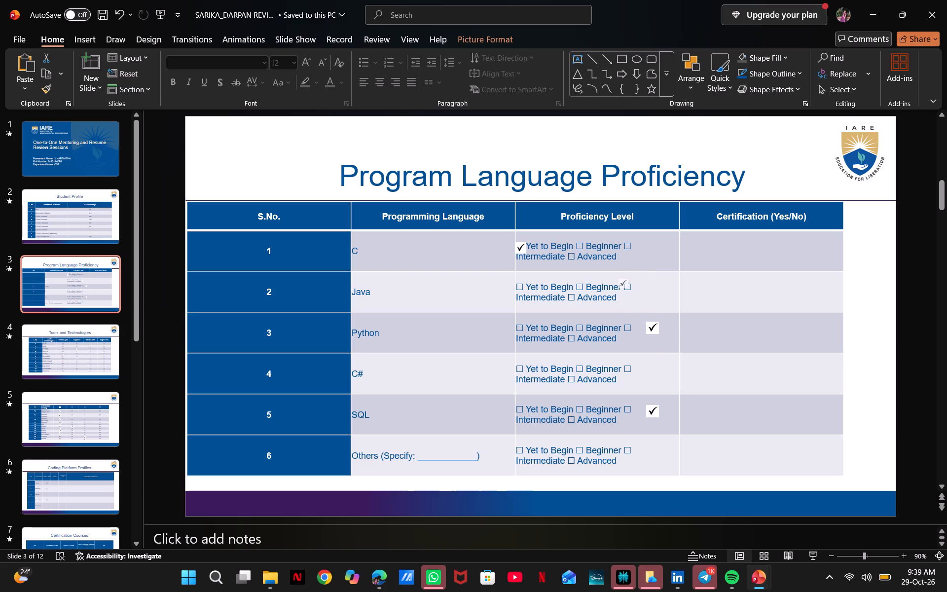
Move the Java row's tick mark onto its Intermediate checkbox.
{"action": "left_click", "coordinate": [626, 287]}
{"action": "left_click_drag", "start_coordinate": [623, 284], "coordinate": [628, 289]}
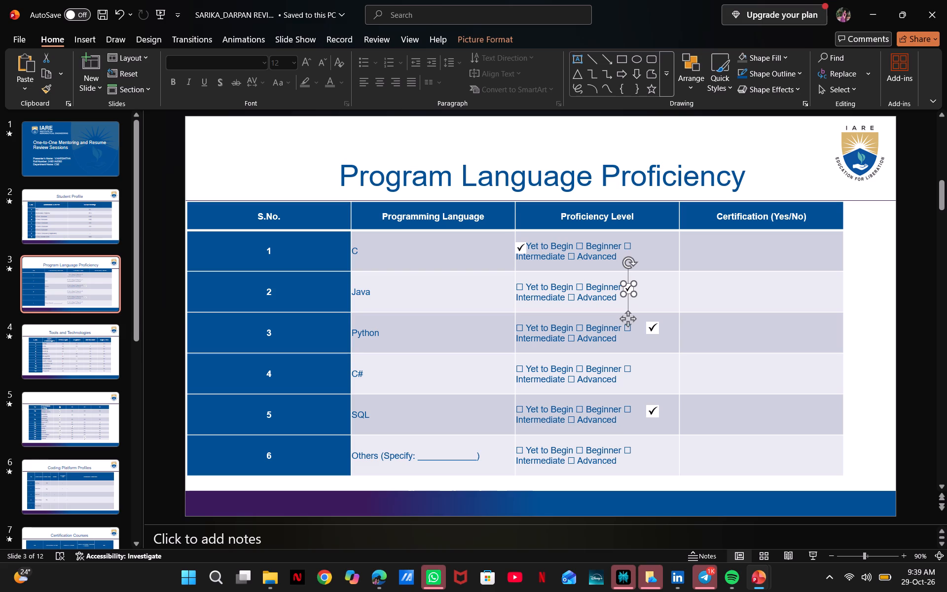
{"action": "left_click", "coordinate": [669, 278]}
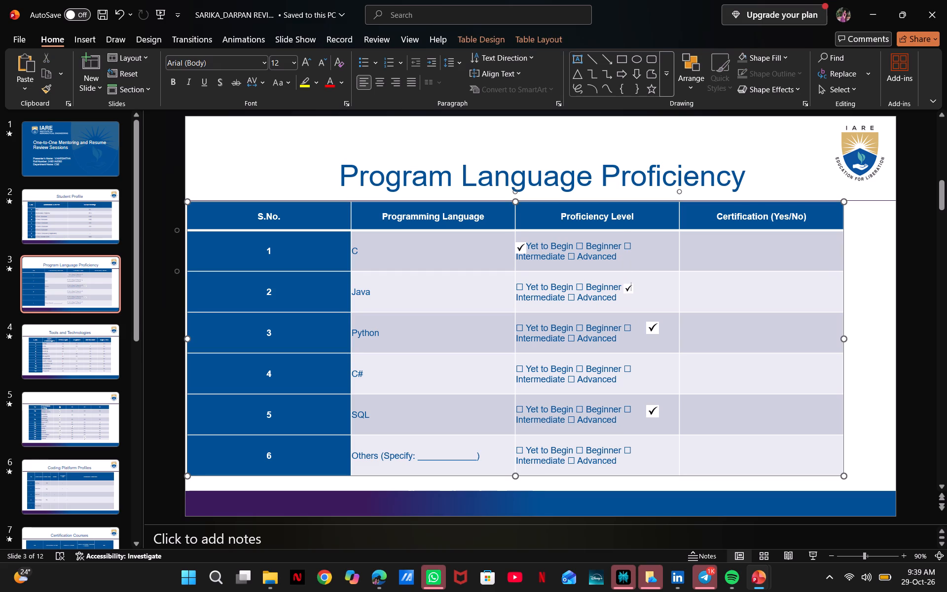
Shrink the C row's tick mark to fit over the Yet to Begin checkbox.
{"action": "left_click", "coordinate": [523, 251]}
{"action": "left_click", "coordinate": [526, 252]}
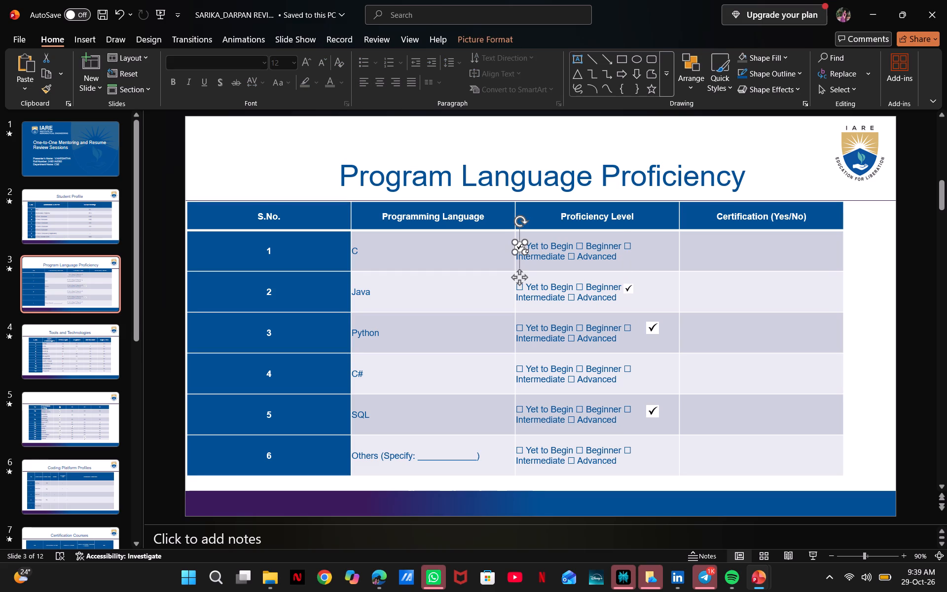
{"action": "left_click", "coordinate": [534, 246]}
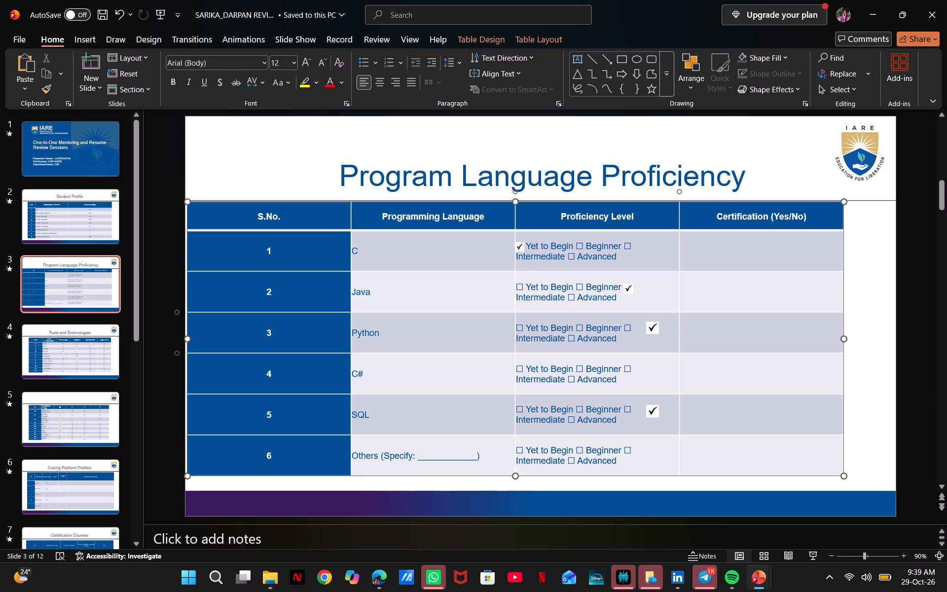
Shrink the Python row's tick mark to checkbox size and place it over the Intermediate checkbox.
{"action": "left_click", "coordinate": [648, 325]}
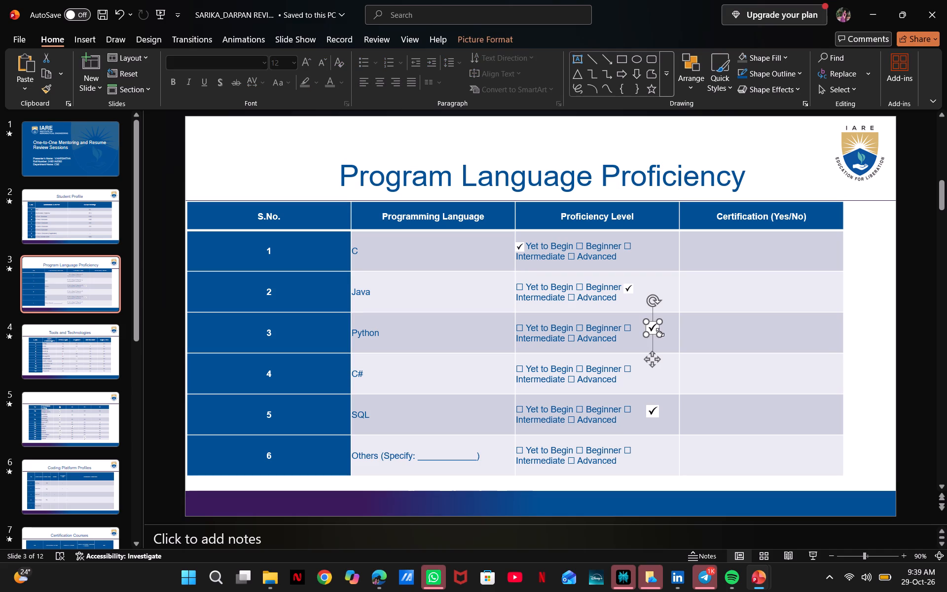
{"action": "left_click_drag", "start_coordinate": [660, 333], "coordinate": [657, 330]}
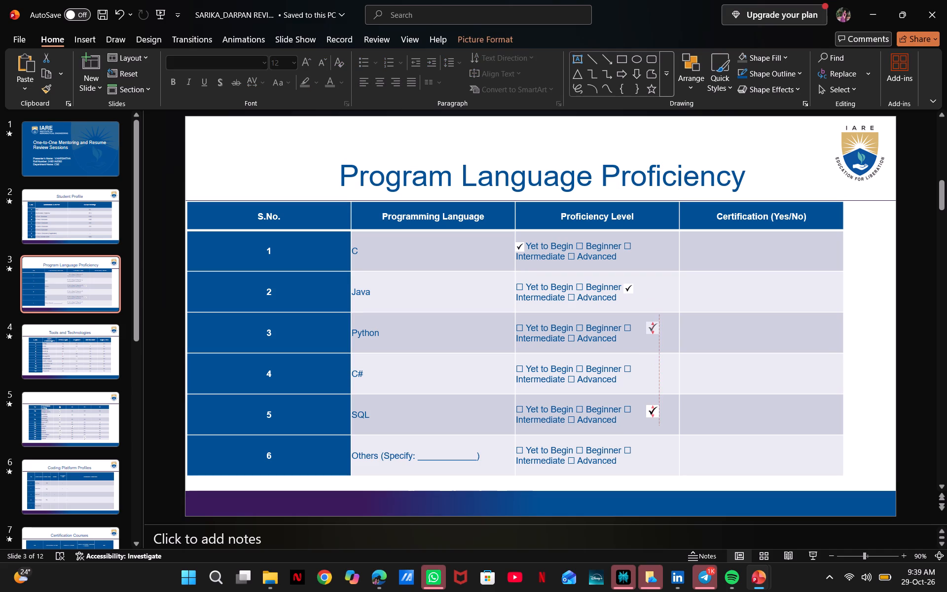
{"action": "left_click_drag", "start_coordinate": [657, 330], "coordinate": [654, 330]}
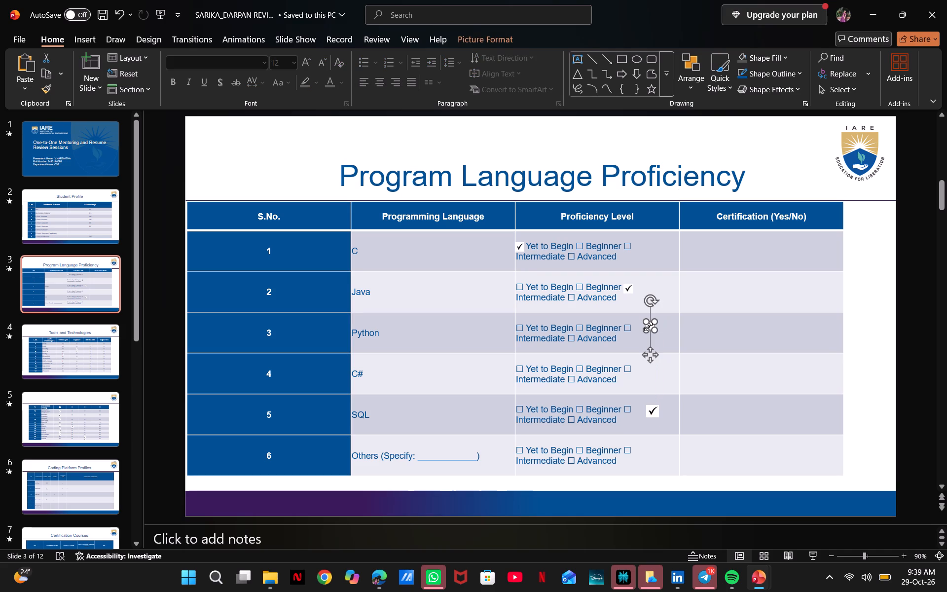
{"action": "left_click", "coordinate": [648, 326]}
{"action": "left_click", "coordinate": [694, 320]}
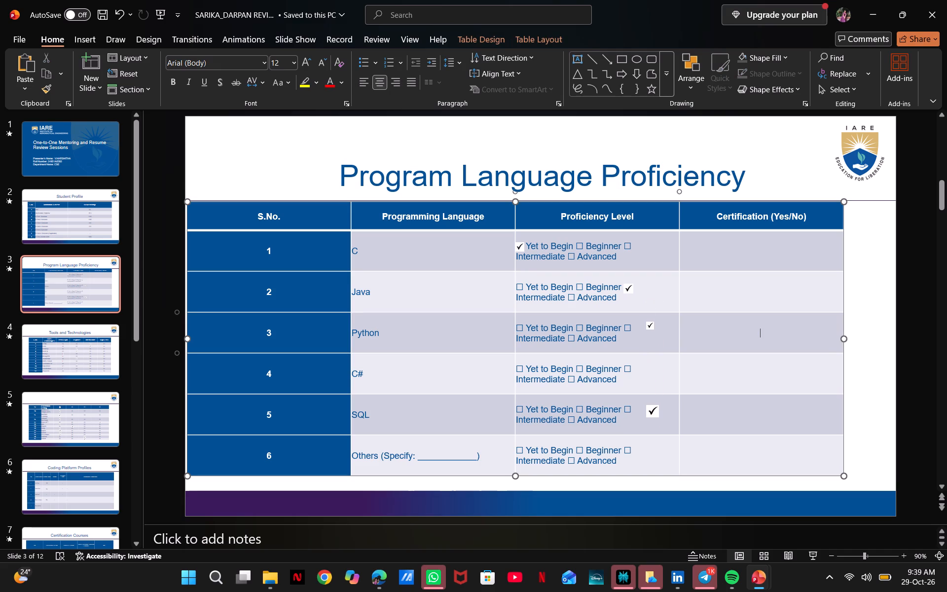
{"action": "left_click", "coordinate": [648, 326]}
{"action": "left_click", "coordinate": [653, 329]}
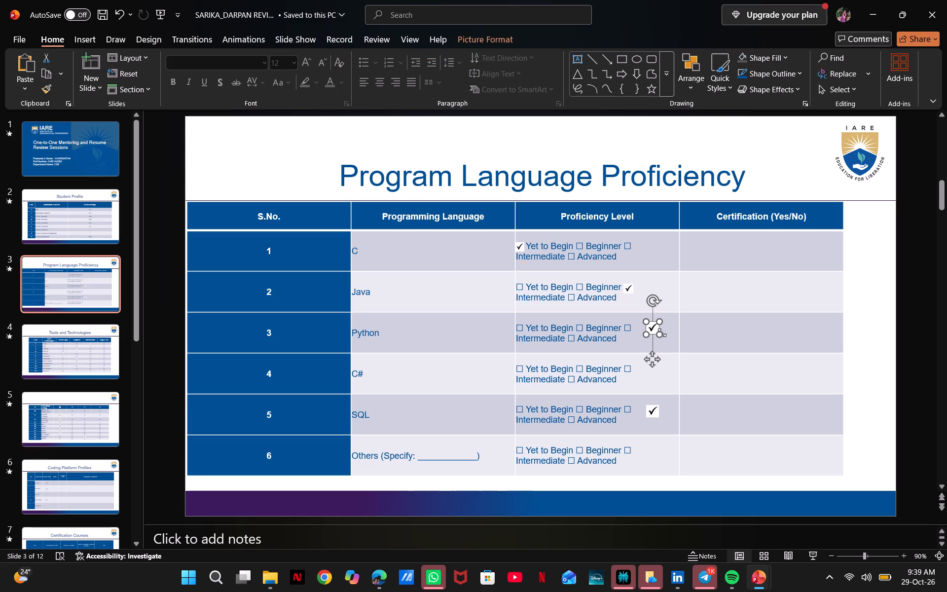
{"action": "left_click_drag", "start_coordinate": [660, 335], "coordinate": [655, 332]}
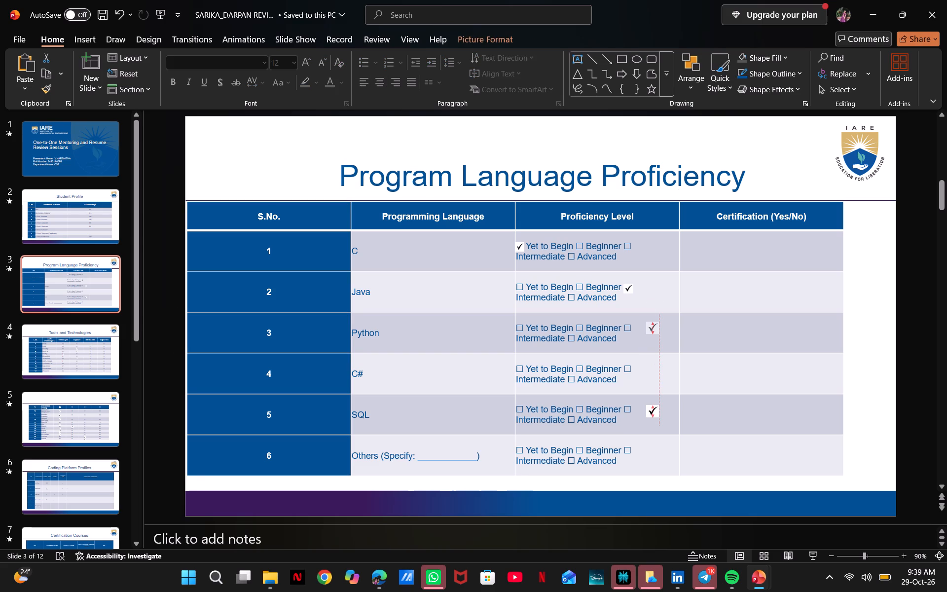
{"action": "left_click_drag", "start_coordinate": [655, 332], "coordinate": [656, 329]}
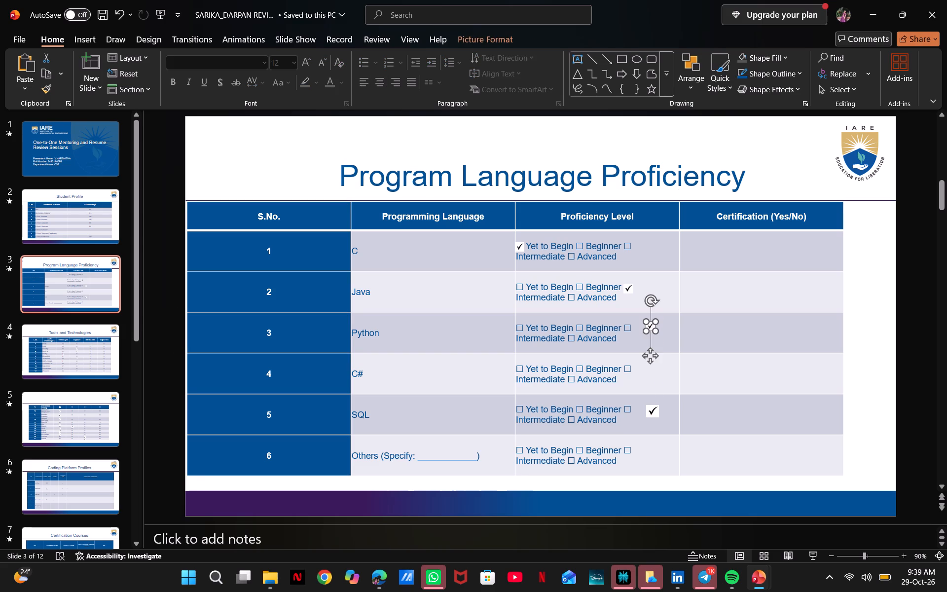
{"action": "left_click", "coordinate": [705, 314]}
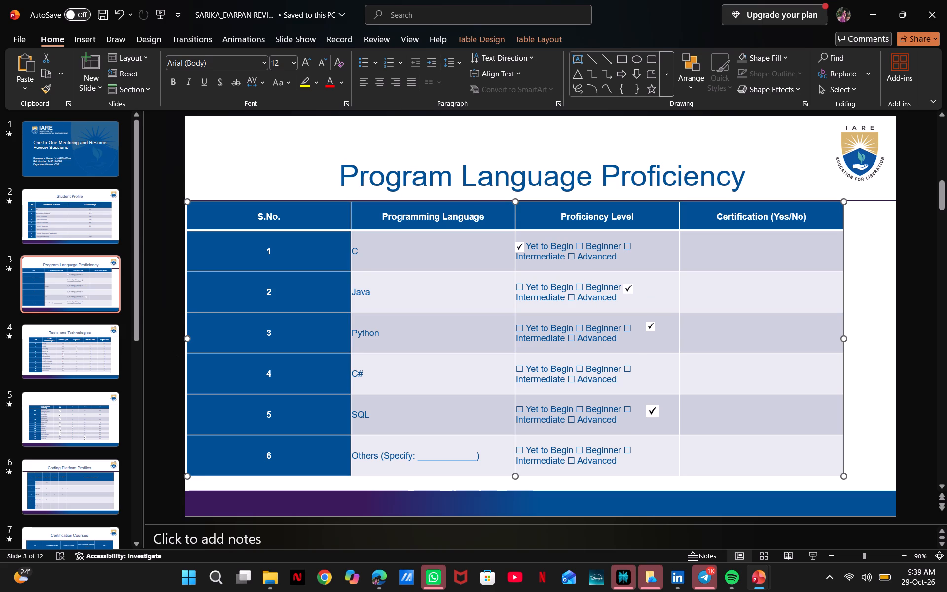
{"action": "left_click_drag", "start_coordinate": [653, 327], "coordinate": [630, 330]}
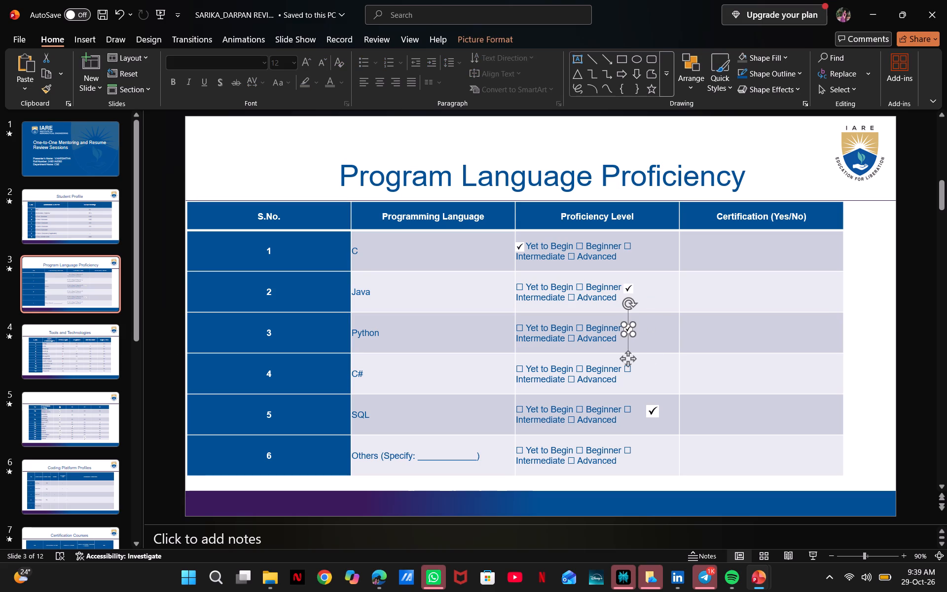
{"action": "left_click", "coordinate": [654, 332]}
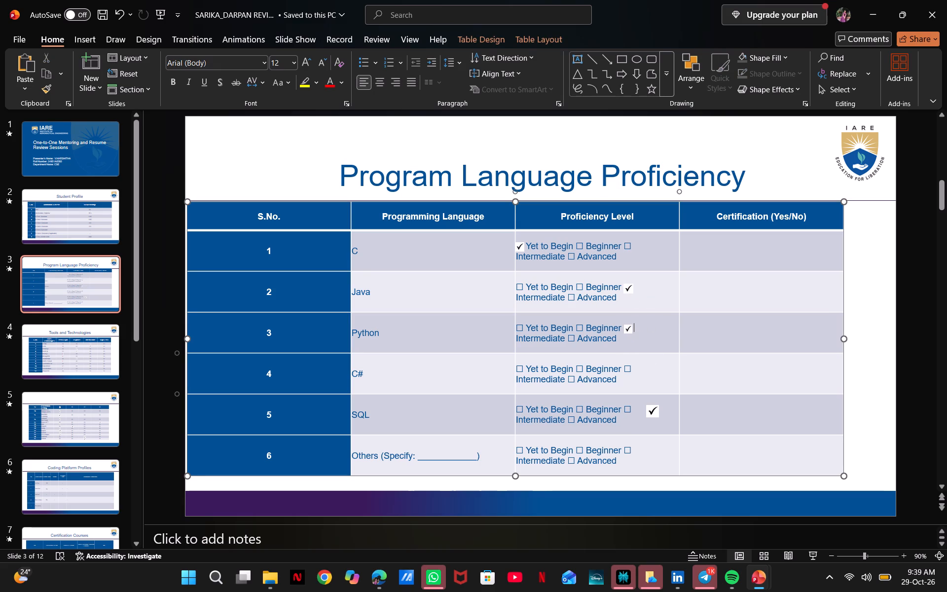
Copy the Java row's tick mark into the C# row, sized to fit over the Yet to Begin checkbox.
{"action": "left_click", "coordinate": [628, 286]}
{"action": "key", "text": "ctrl+c"}
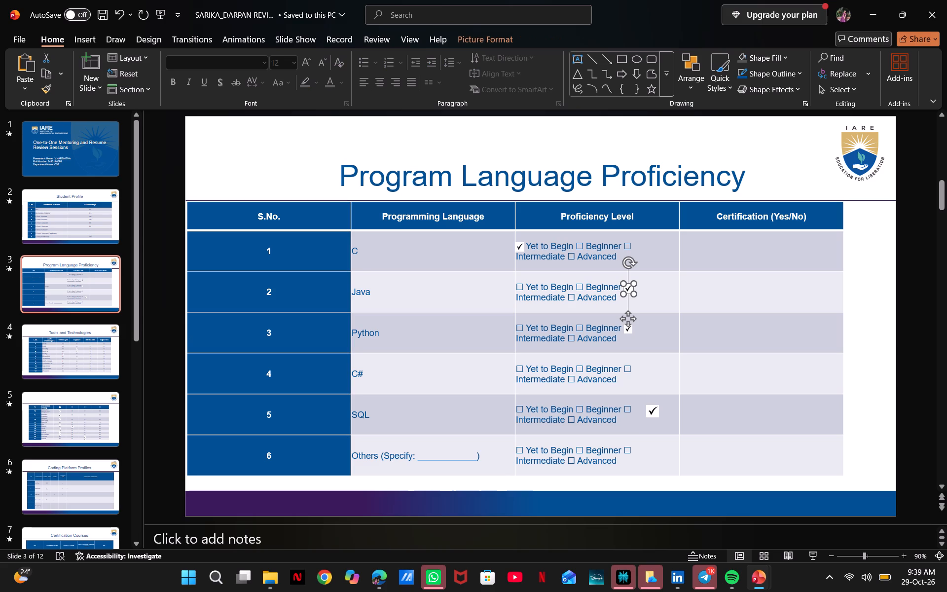
{"action": "left_click", "coordinate": [658, 350]}
{"action": "left_click", "coordinate": [626, 368]}
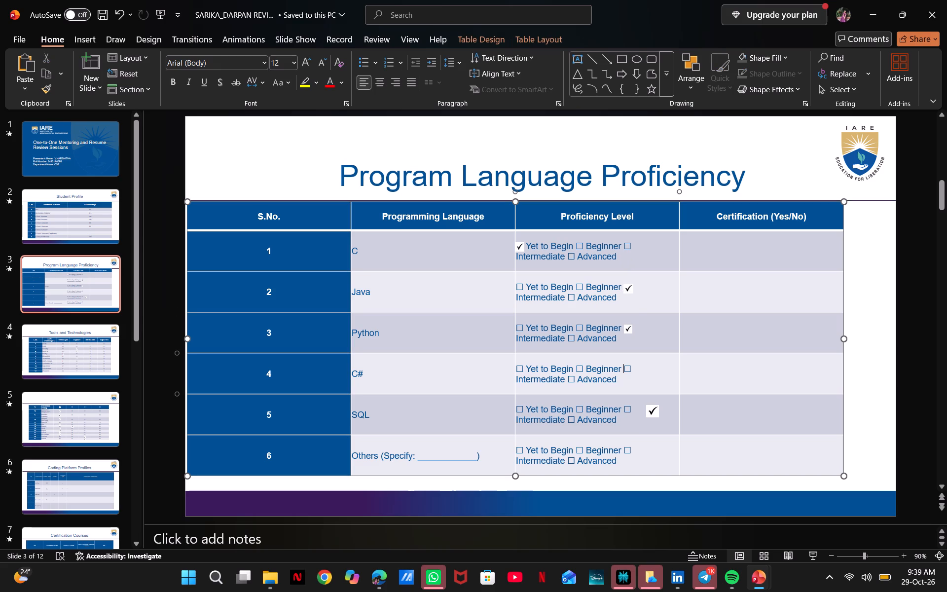
{"action": "key", "text": "ctrl+v"}
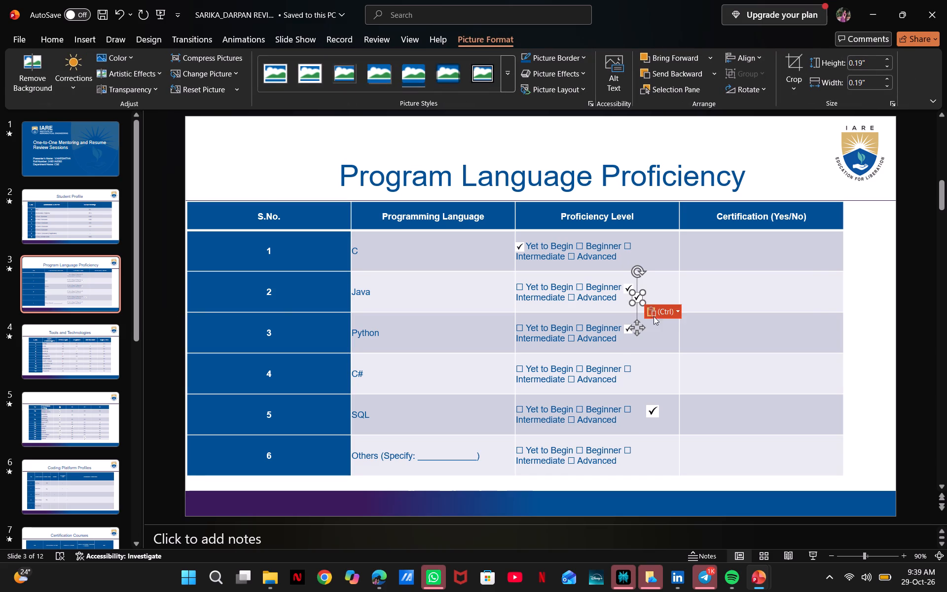
{"action": "left_click_drag", "start_coordinate": [642, 299], "coordinate": [664, 350]}
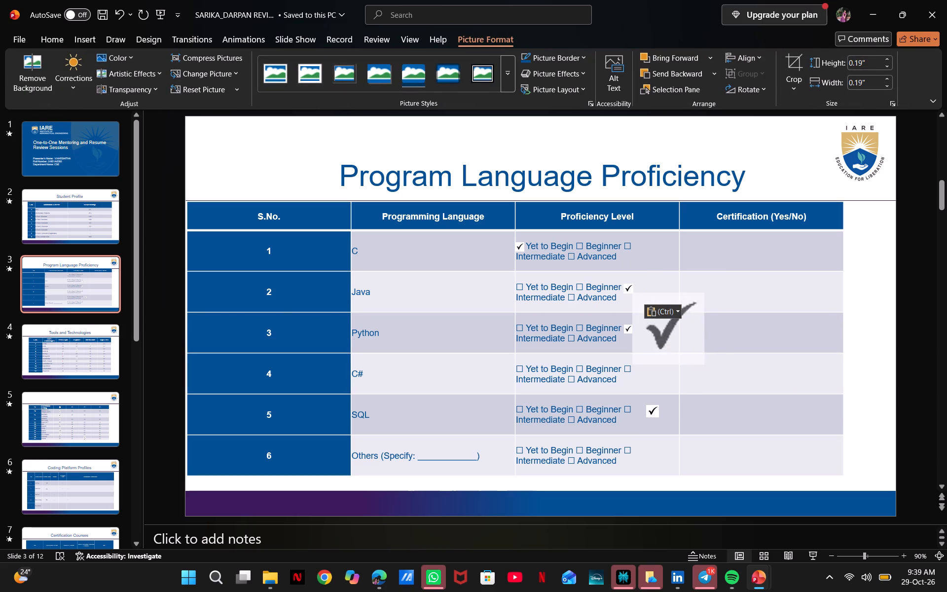
{"action": "left_click_drag", "start_coordinate": [664, 350], "coordinate": [642, 327]}
{"action": "left_click_drag", "start_coordinate": [641, 306], "coordinate": [527, 390]}
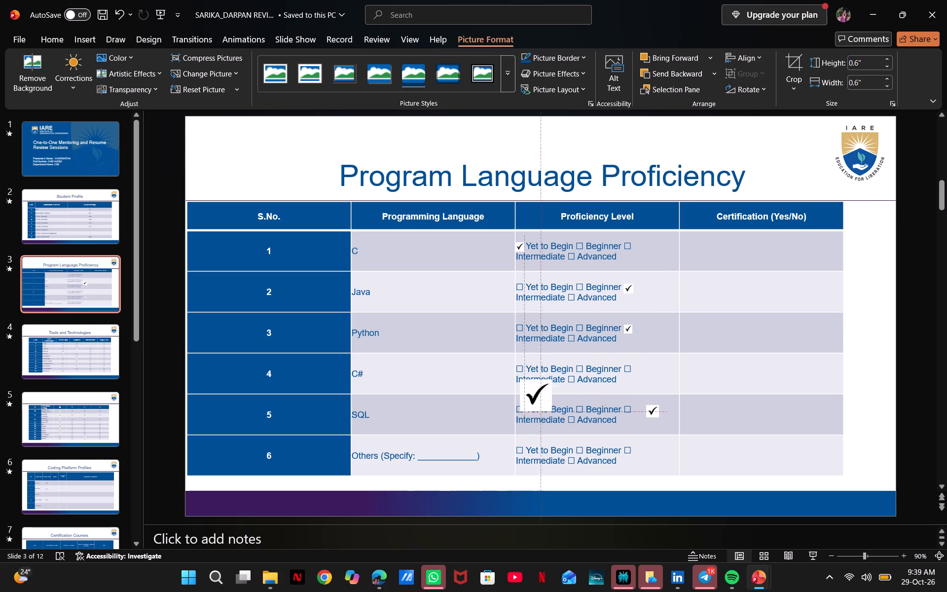
{"action": "left_click_drag", "start_coordinate": [527, 390], "coordinate": [520, 372]}
{"action": "left_click_drag", "start_coordinate": [542, 390], "coordinate": [536, 379]}
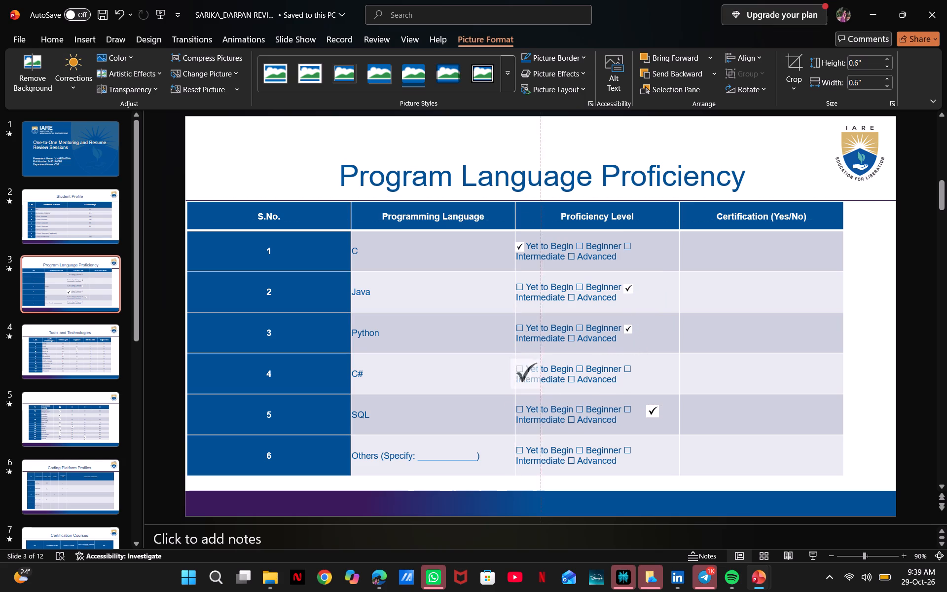
{"action": "left_click_drag", "start_coordinate": [536, 379], "coordinate": [522, 361]}
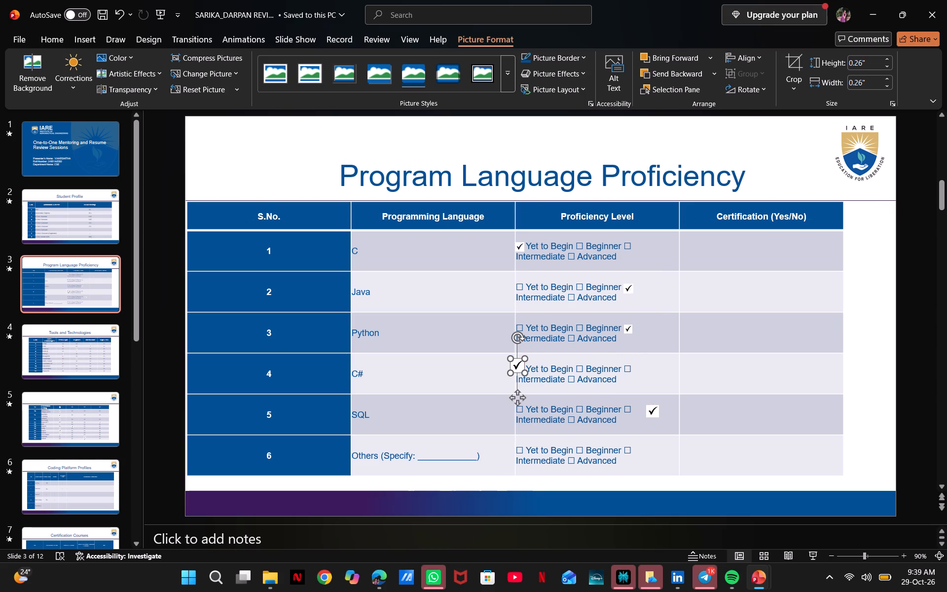
{"action": "left_click_drag", "start_coordinate": [524, 370], "coordinate": [518, 367]}
{"action": "left_click", "coordinate": [542, 378]}
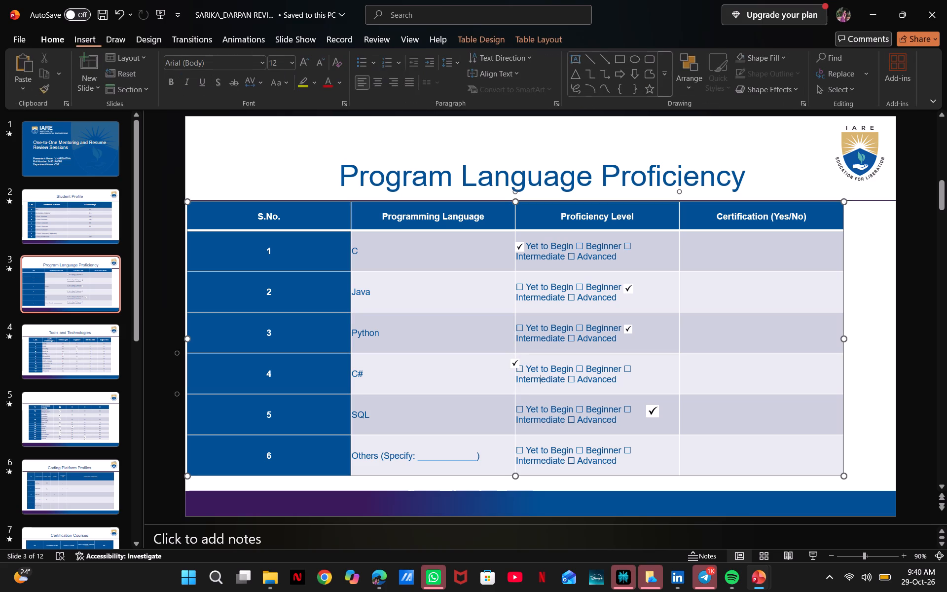
{"action": "left_click_drag", "start_coordinate": [514, 362], "coordinate": [519, 366]}
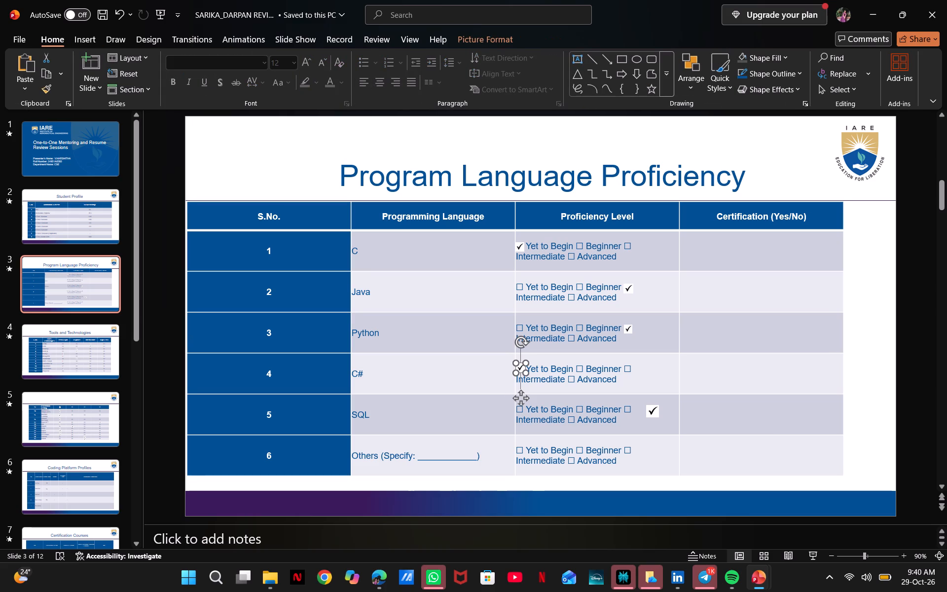
{"action": "left_click", "coordinate": [638, 371]}
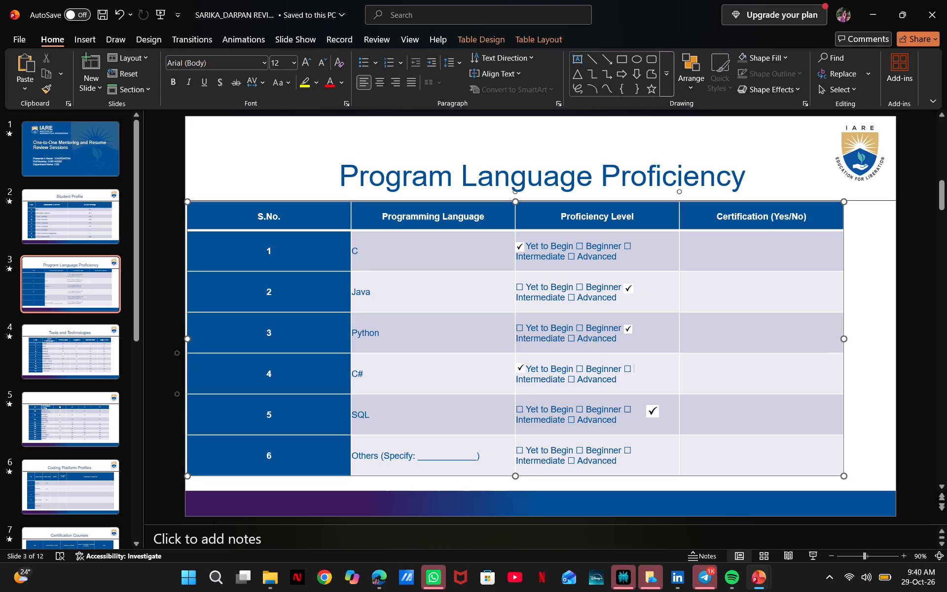
Shrink the SQL row's tick mark to checkbox size and place it over the Intermediate checkbox.
{"action": "left_click", "coordinate": [650, 409]}
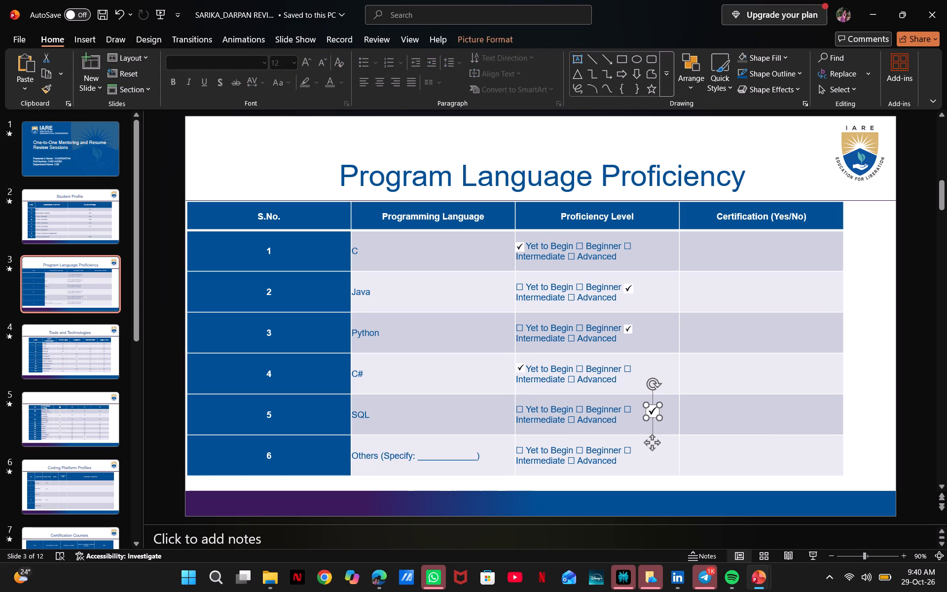
{"action": "left_click_drag", "start_coordinate": [657, 415], "coordinate": [653, 407]}
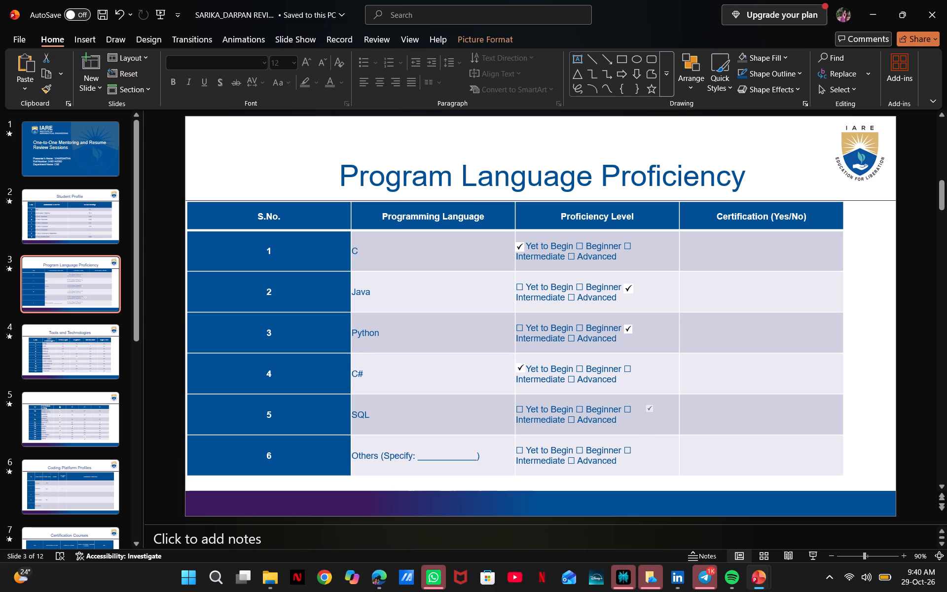
{"action": "left_click_drag", "start_coordinate": [653, 407], "coordinate": [656, 411]}
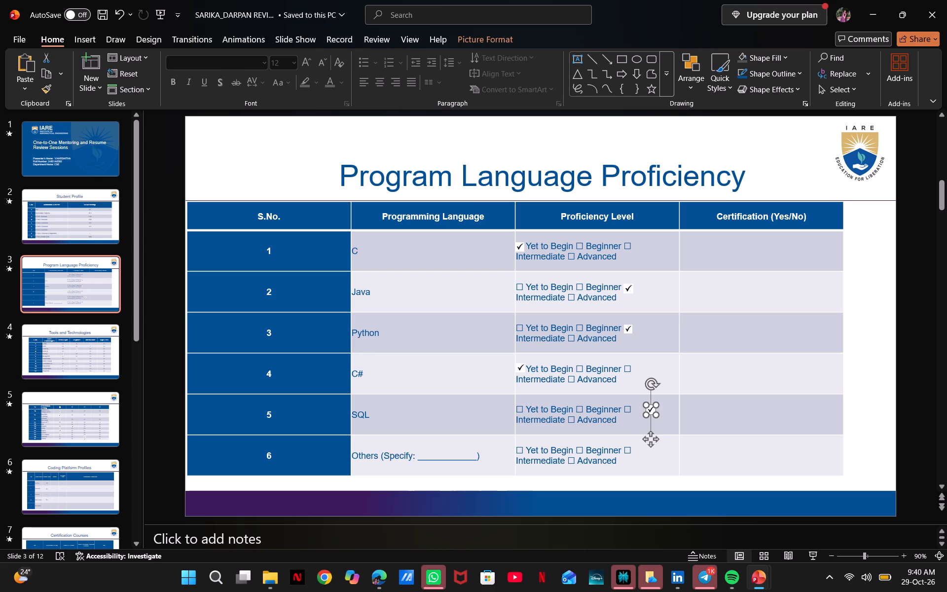
{"action": "left_click", "coordinate": [672, 386]}
{"action": "left_click_drag", "start_coordinate": [653, 409], "coordinate": [636, 409]}
{"action": "left_click_drag", "start_coordinate": [636, 409], "coordinate": [631, 409]}
Paste a copy of the checkbox-sized tick mark and place it over the Yet to Begin checkbox in the Others row.
{"action": "left_click", "coordinate": [666, 451]}
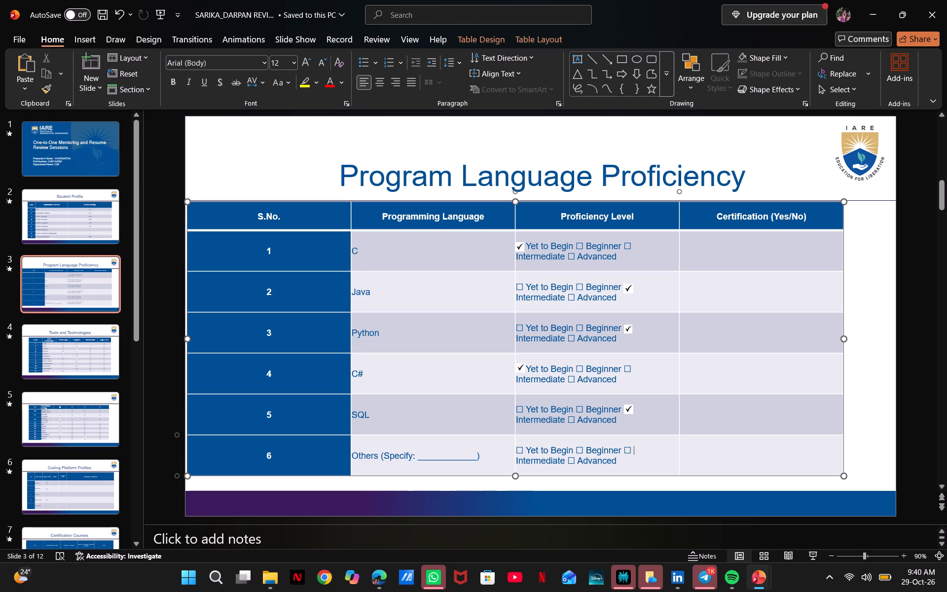
{"action": "key", "text": "ctrl+v"}
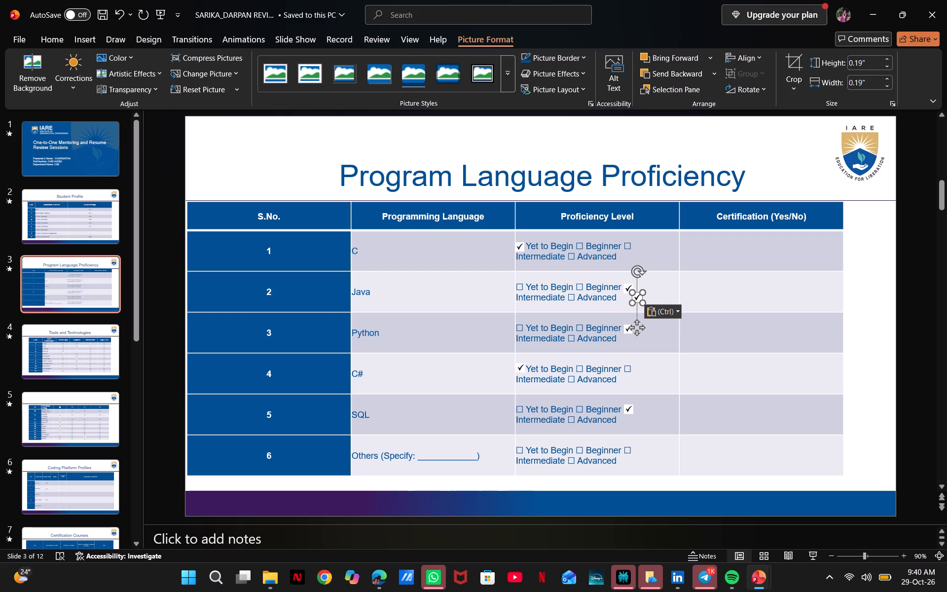
{"action": "left_click_drag", "start_coordinate": [637, 297], "coordinate": [520, 451]}
{"action": "left_click", "coordinate": [462, 425]}
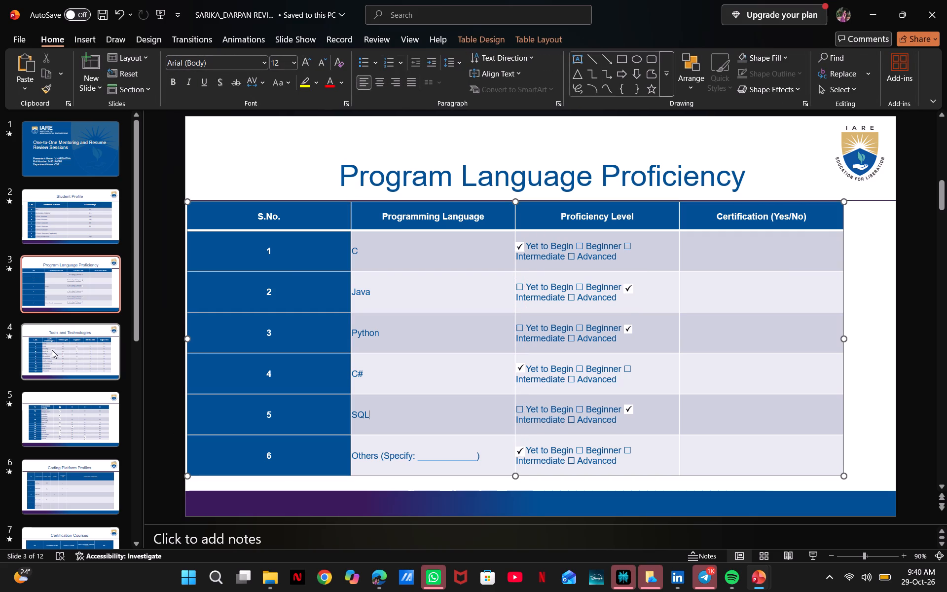
On slide 5, move the Claude row's tick mark from the Beginner column onto the Yet to Begin checkbox.
{"action": "left_click", "coordinate": [52, 350]}
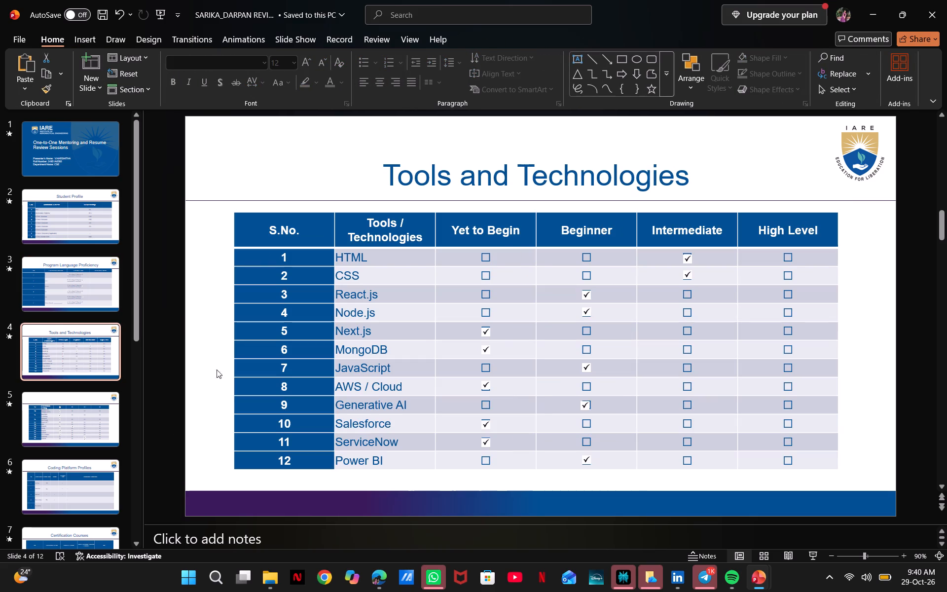
{"action": "left_click", "coordinate": [98, 437]}
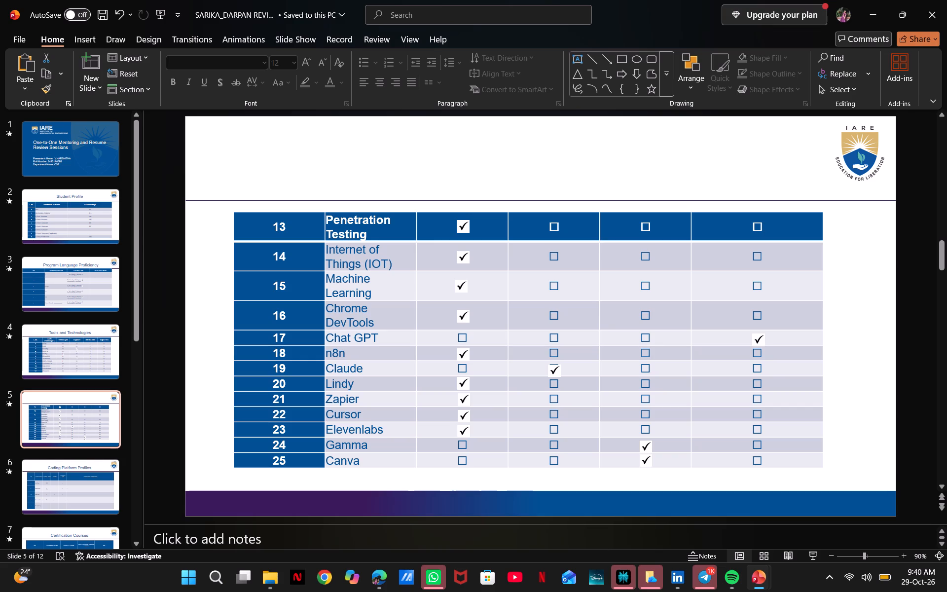
{"action": "scroll", "coordinate": [548, 307], "scroll_direction": "down", "scroll_amount": 1}
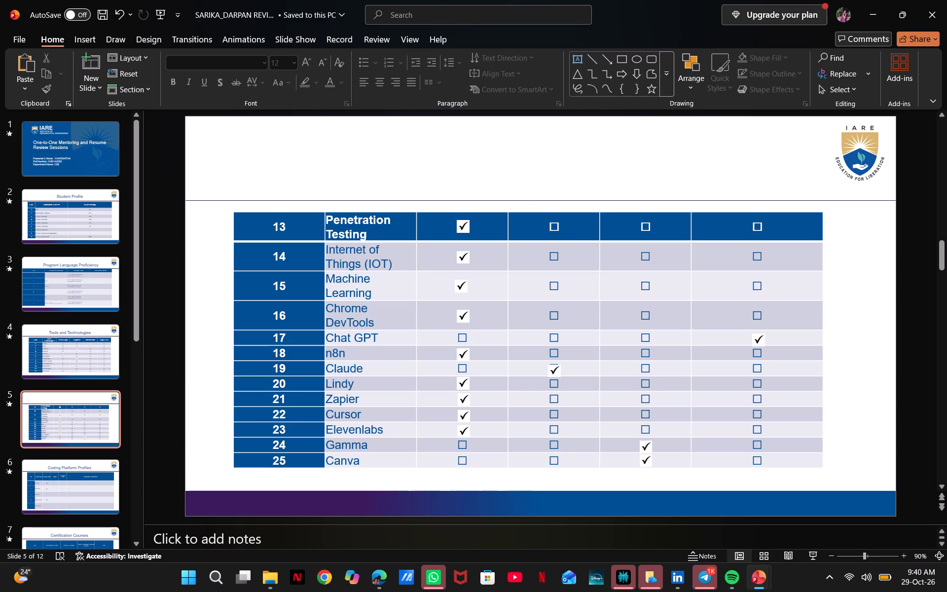
{"action": "left_click_drag", "start_coordinate": [555, 371], "coordinate": [462, 371]}
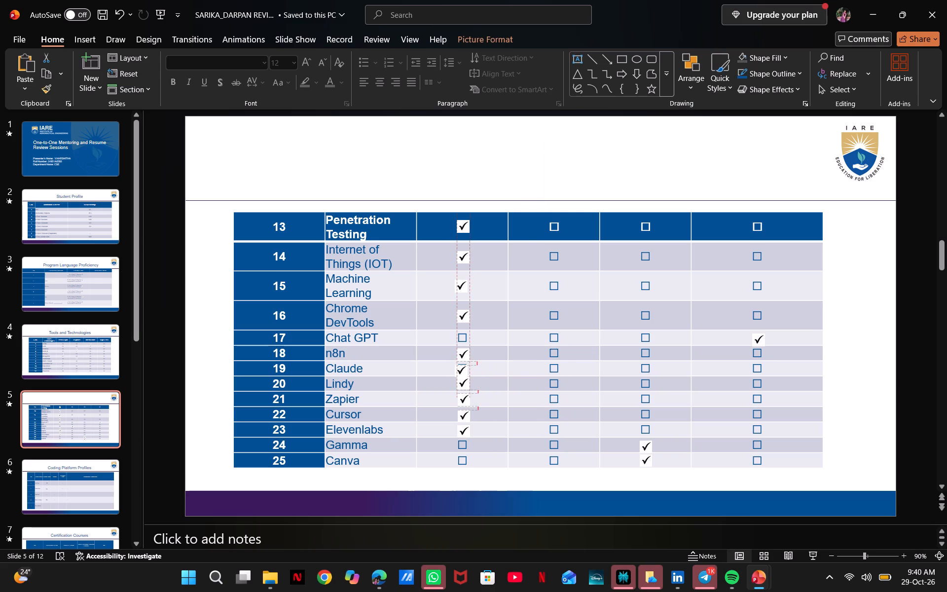
{"action": "left_click_drag", "start_coordinate": [462, 371], "coordinate": [466, 370]}
{"action": "left_click", "coordinate": [551, 354]}
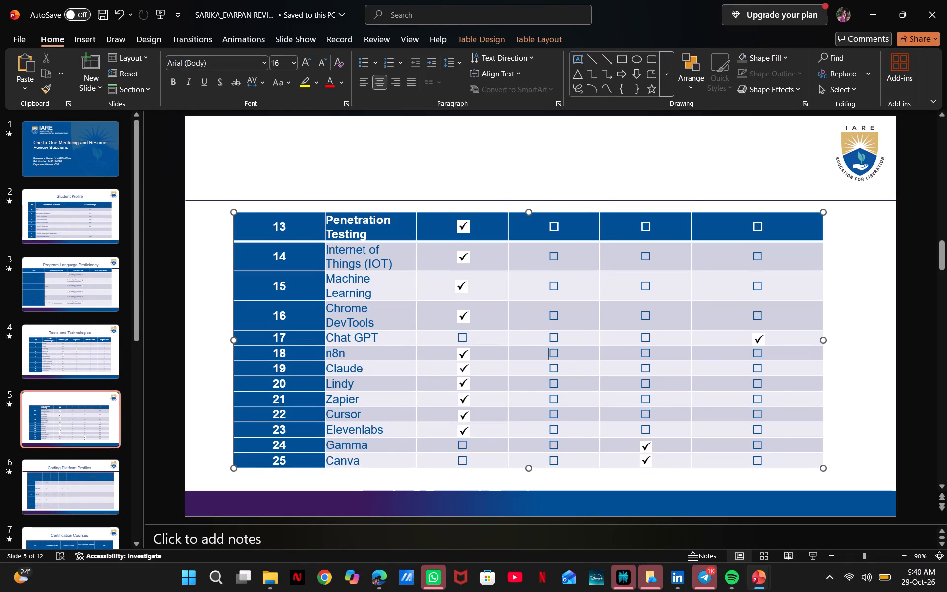
Move the Gamma row's tick mark from the Intermediate column onto the Yet to Begin checkbox.
{"action": "left_click_drag", "start_coordinate": [645, 446], "coordinate": [489, 438]}
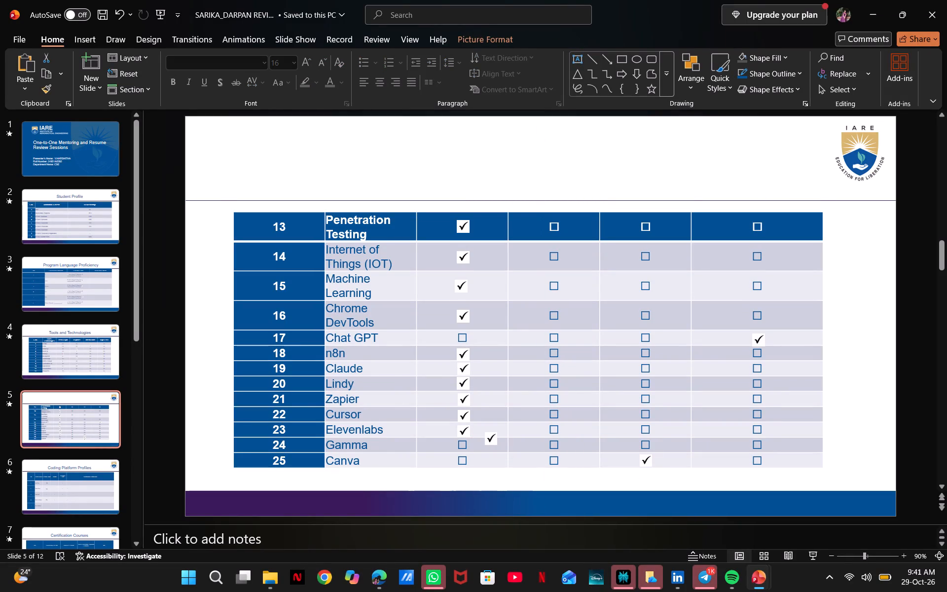
{"action": "left_click_drag", "start_coordinate": [489, 438], "coordinate": [462, 447]}
{"action": "left_click_drag", "start_coordinate": [462, 447], "coordinate": [462, 443]}
{"action": "left_click", "coordinate": [515, 379]}
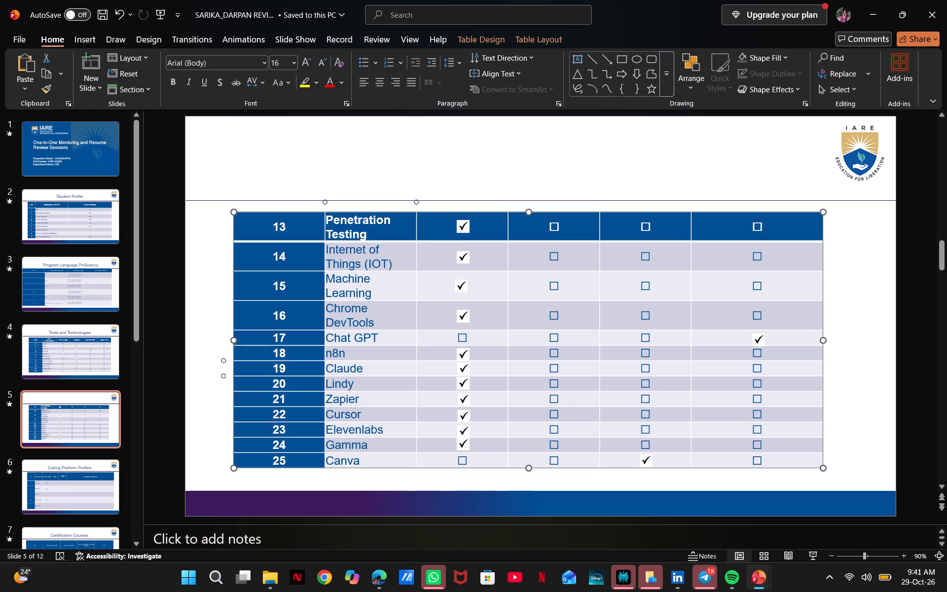
Show the Coding Platform Profiles slide side by side with the other DARPAN presentation's Profiles in Coding Platforms slide for comparison.
{"action": "left_click", "coordinate": [95, 479]}
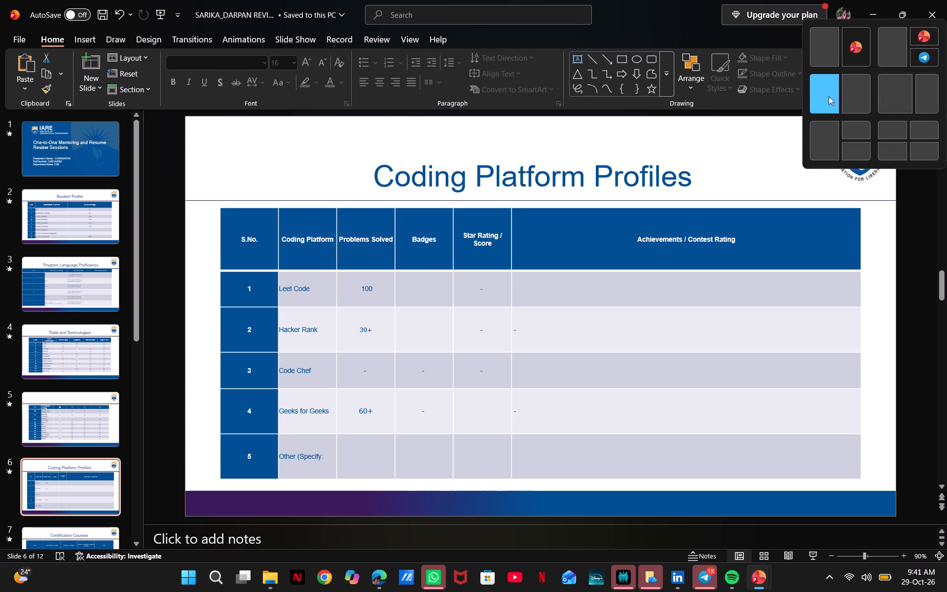
{"action": "left_click", "coordinate": [829, 96]}
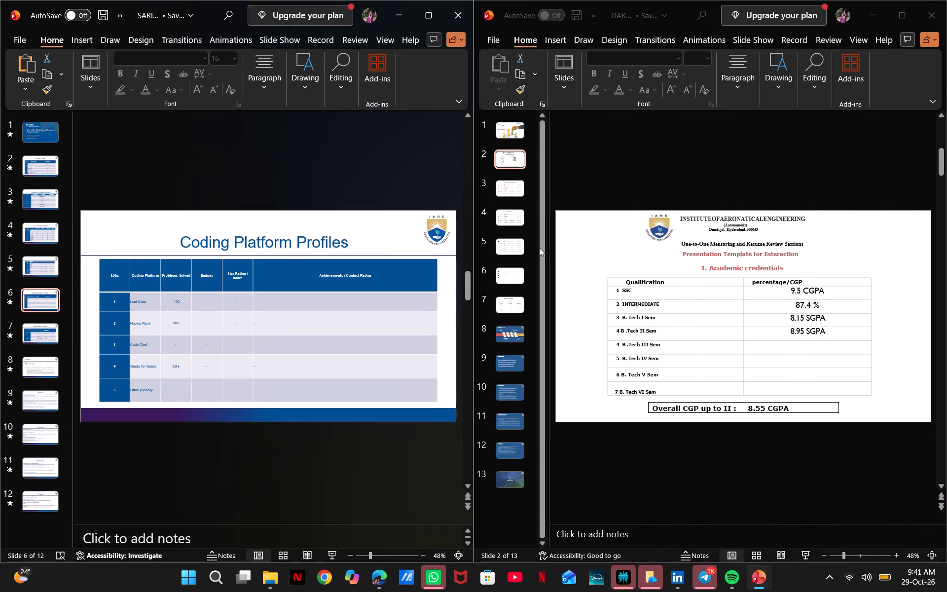
{"action": "left_click", "coordinate": [912, 178]}
{"action": "key", "text": "Down"}
{"action": "key", "text": "Down"}
{"action": "key", "text": "Down"}
{"action": "key", "text": "Down"}
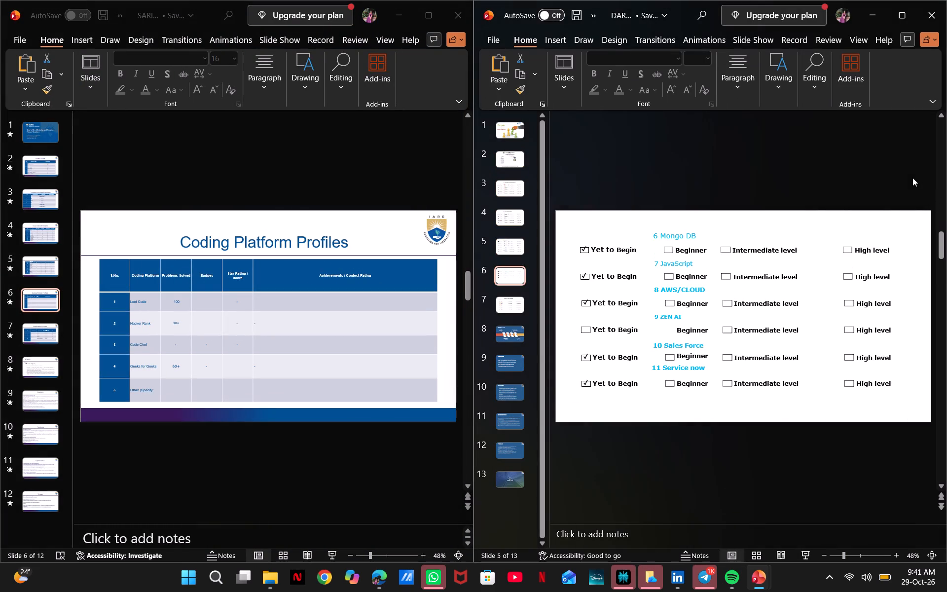
{"action": "key", "text": "Down"}
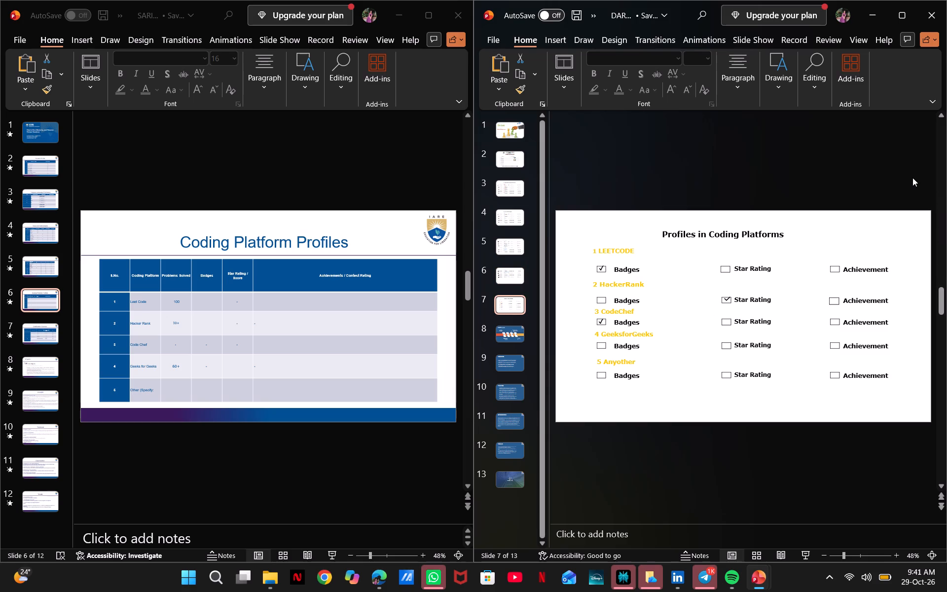
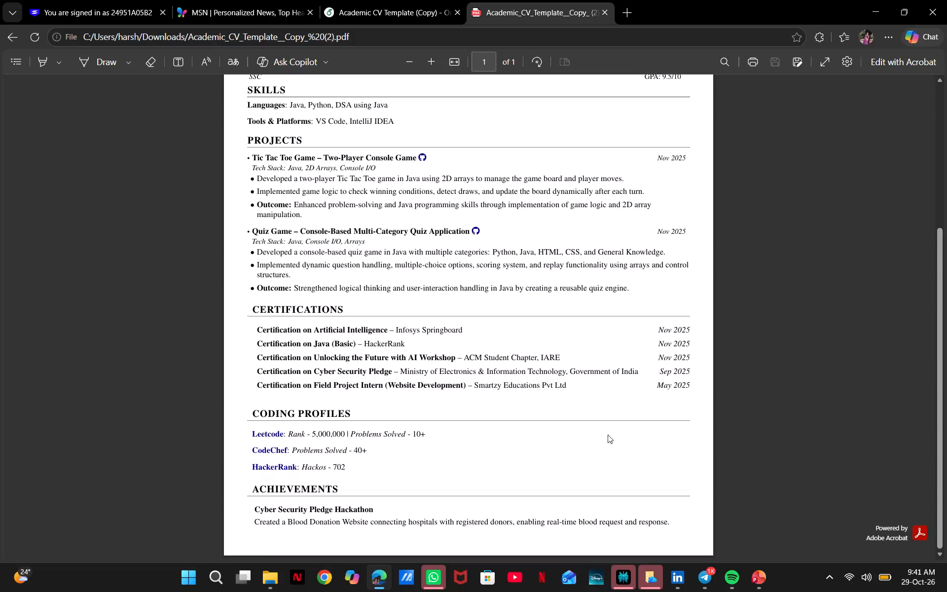
Open the Certification Courses slide of the presentation being edited and place it side by side with the academic CV PDF.
{"action": "left_click", "coordinate": [751, 577]}
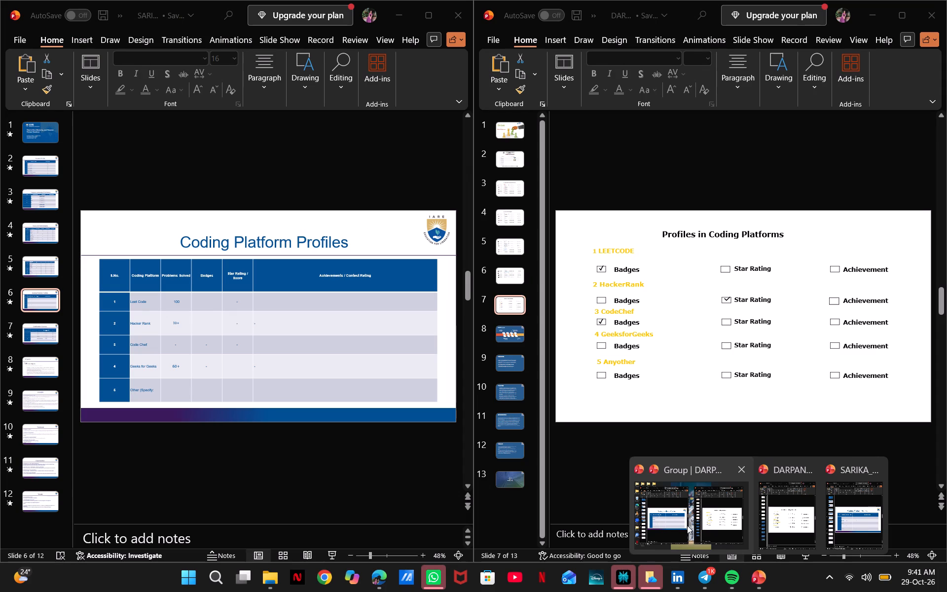
{"action": "left_click", "coordinate": [687, 525]}
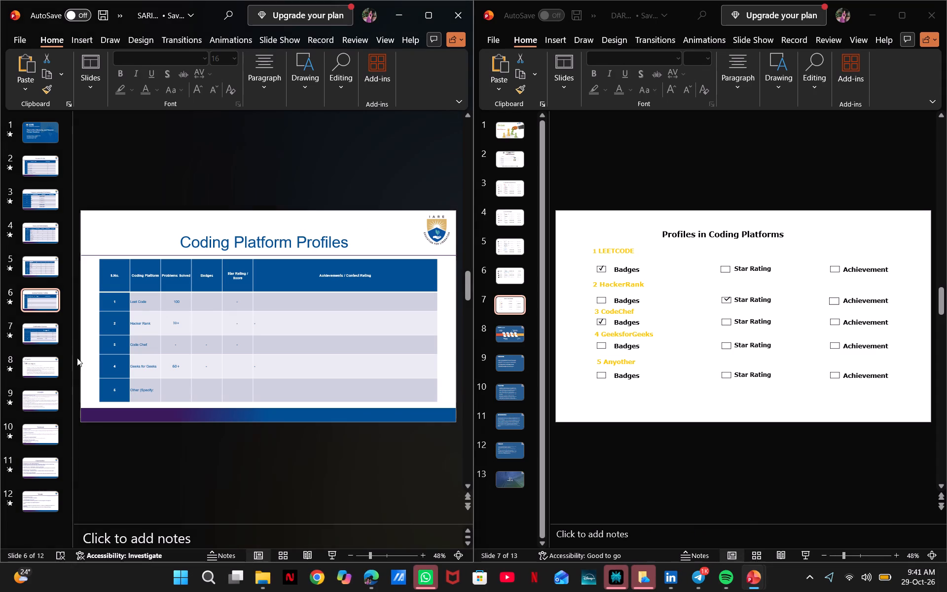
{"action": "left_click", "coordinate": [48, 338]}
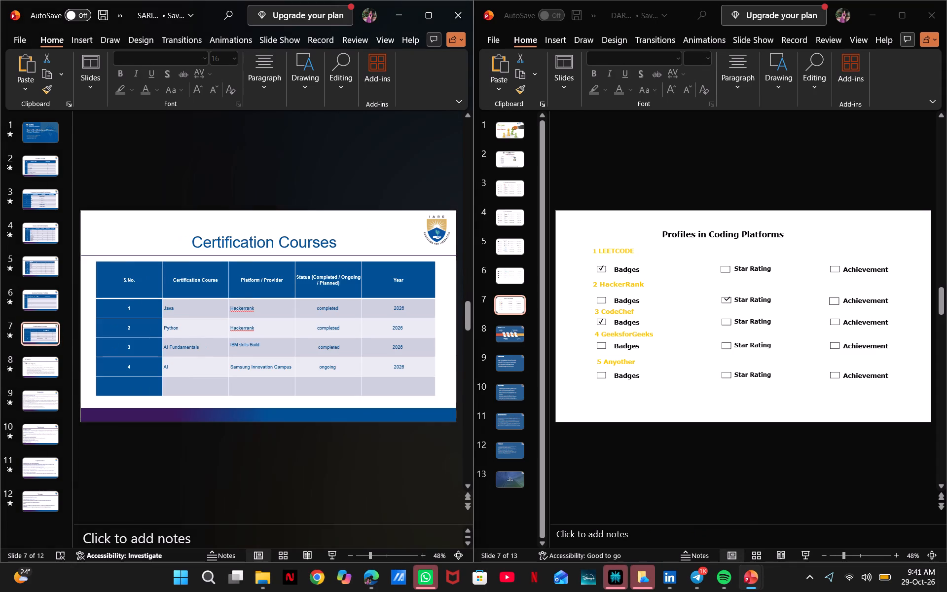
{"action": "left_click", "coordinate": [434, 17]}
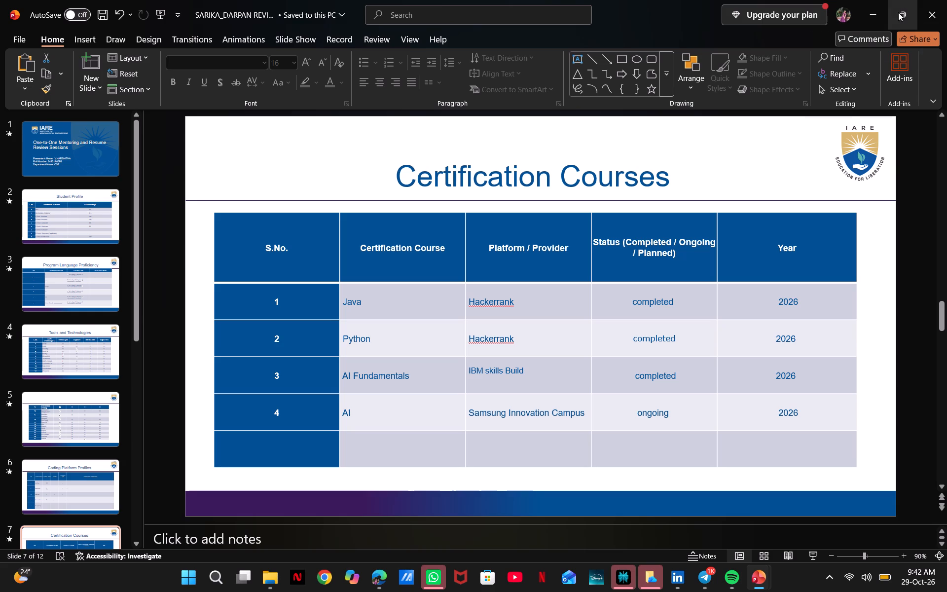
{"action": "left_click", "coordinate": [860, 99]}
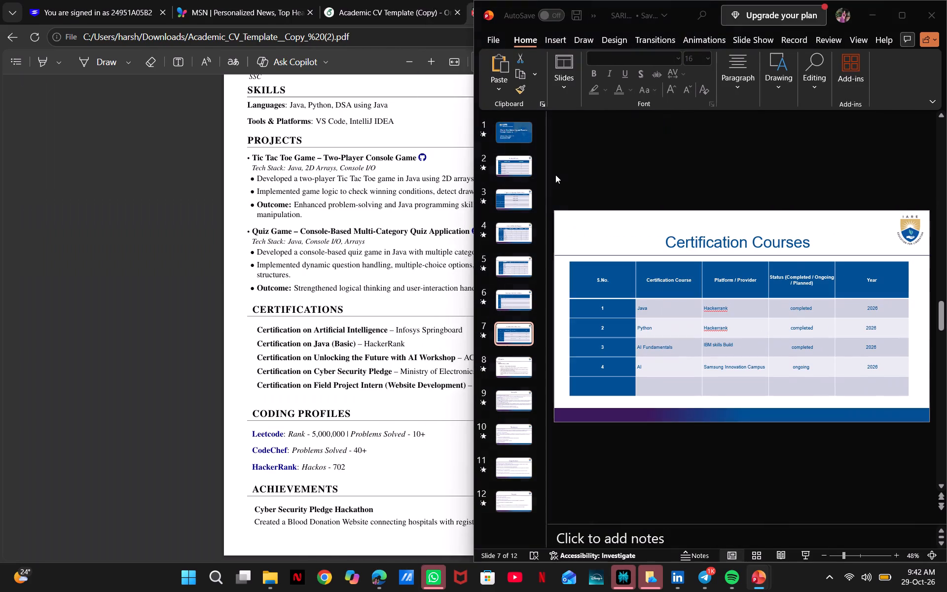
{"action": "left_click", "coordinate": [129, 113]}
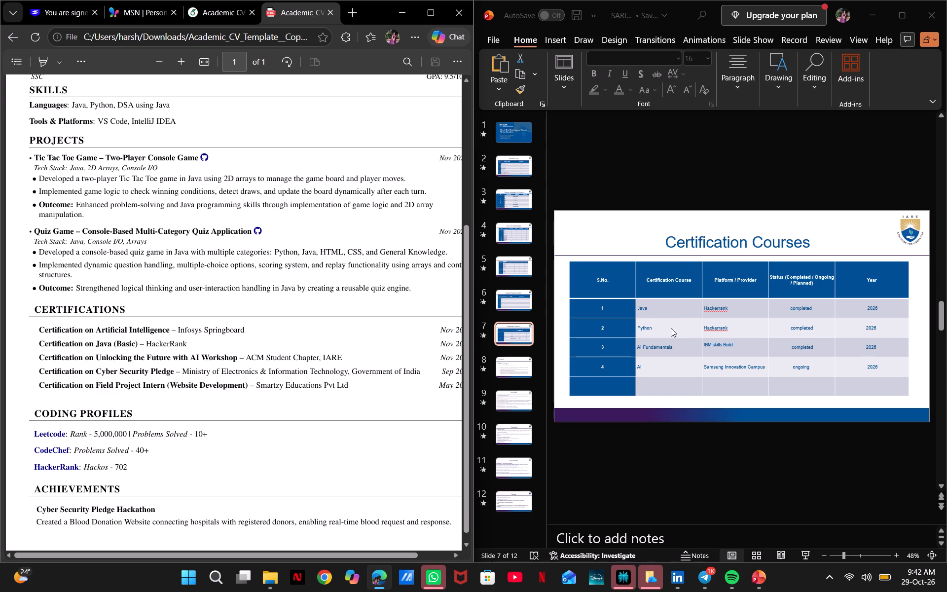
Replace the platform for AI Fundamentals in row 3 of the certification table with INFOSYS Springboard.
{"action": "left_click", "coordinate": [738, 339]}
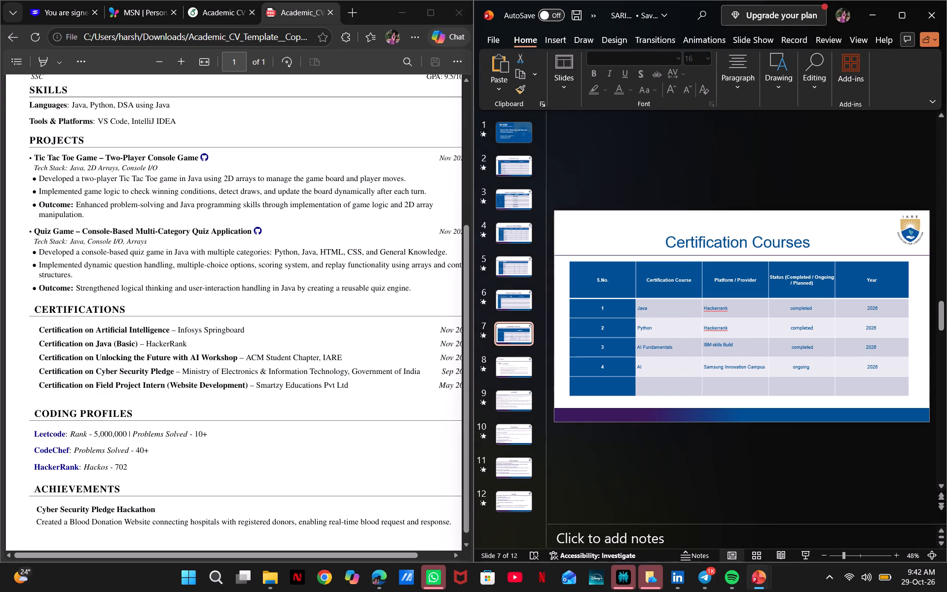
{"action": "left_click", "coordinate": [738, 343]}
{"action": "key", "text": "BackSpace"}
{"action": "key", "text": "BackSpace"}
{"action": "key", "text": "BackSpace"}
{"action": "key", "text": "BackSpace"}
{"action": "key", "text": "BackSpace"}
{"action": "key", "text": "BackSpace"}
{"action": "key", "text": "BackSpace"}
{"action": "key", "text": "BackSpace"}
{"action": "key", "text": "BackSpace"}
{"action": "key", "text": "BackSpace"}
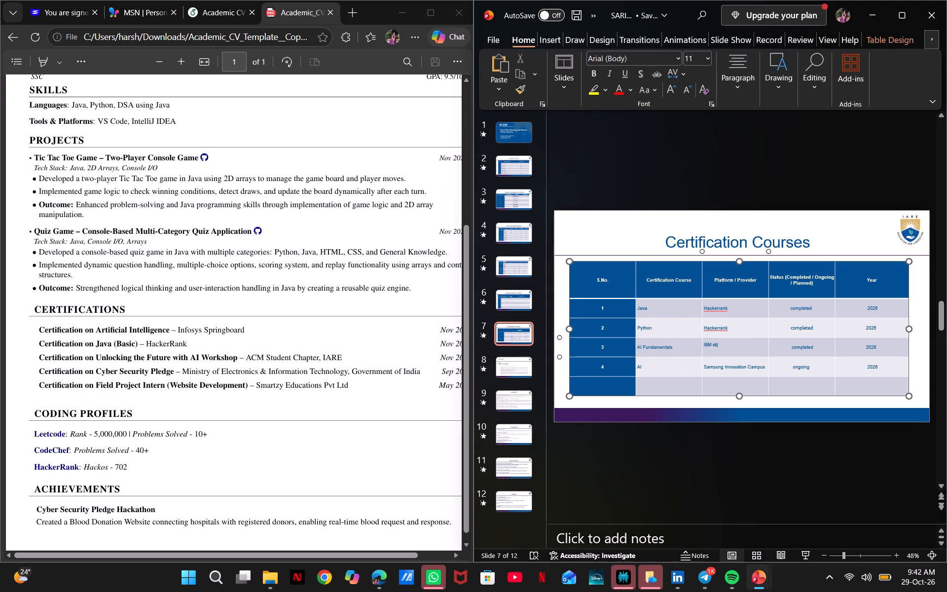
{"action": "key", "text": "BackSpace"}
{"action": "key", "text": "BackSpace"}
{"action": "key", "text": "BackSpace"}
{"action": "key", "text": "BackSpace"}
{"action": "key", "text": "BackSpace"}
{"action": "key", "text": "BackSpace"}
{"action": "key", "text": "i"}
{"action": "key", "text": "BackSpace"}
{"action": "key", "text": "i"}
{"action": "key", "text": "n"}
{"action": "type", "text": "FO"}
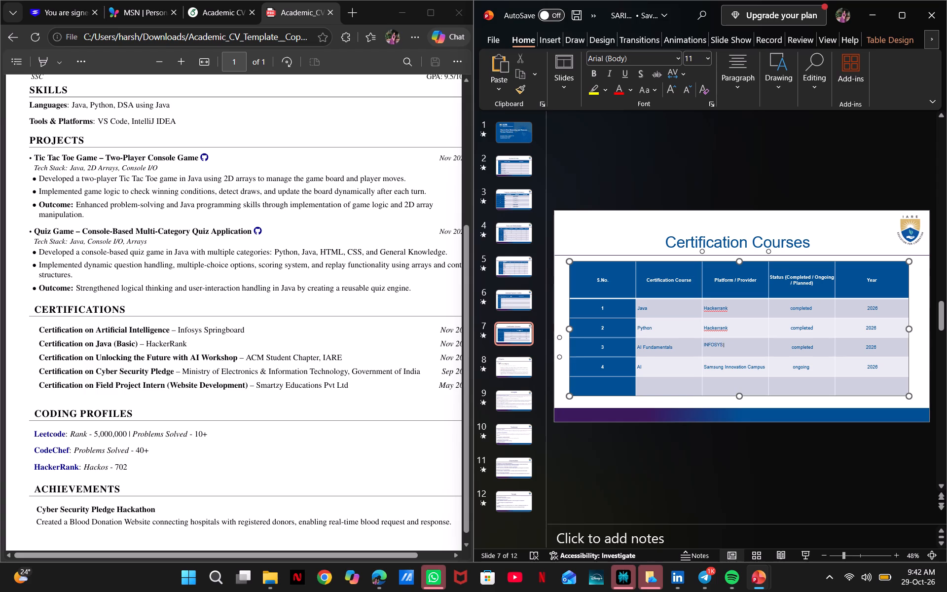
{"action": "key", "text": "s"}
{"action": "key", "text": "BackSpace"}
{"action": "key", "text": "space"}
{"action": "key", "text": "BackSpace"}
{"action": "key", "text": "s"}
{"action": "type", "text": "pri"}
{"action": "type", "text": "ngboard"}
Extend the course name in row 4 of the certification table to AI Workshop.
{"action": "left_click", "coordinate": [658, 369]}
{"action": "key", "text": "space"}
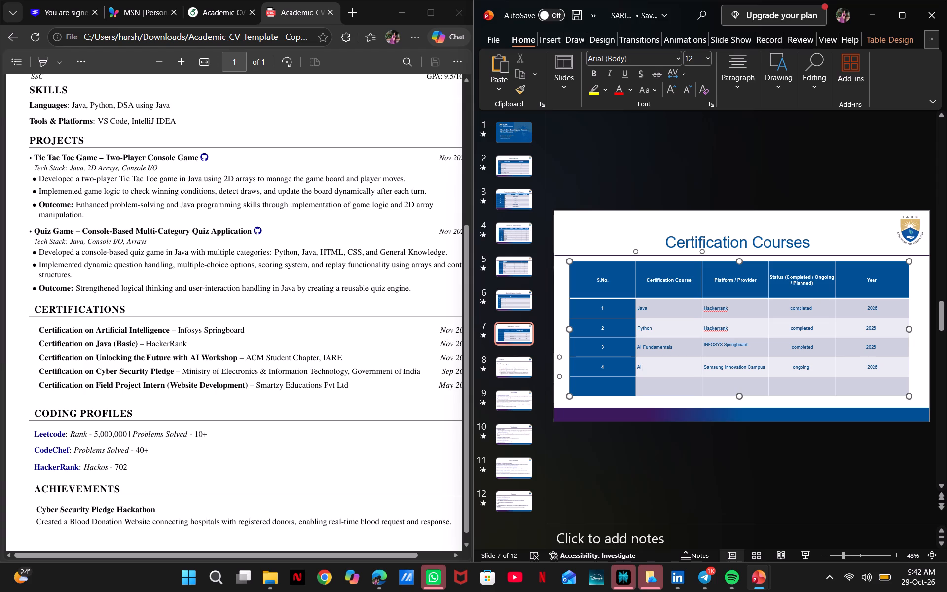
{"action": "key", "text": "r"}
{"action": "key", "text": "BackSpace"}
{"action": "key", "text": "BackSpace"}
{"action": "type", "text": "orkshop"}
Replace the platform for AI Workshop in row 4 with ACM Student Chapter.
{"action": "left_click", "coordinate": [767, 370]}
{"action": "left_click", "coordinate": [760, 370]}
{"action": "key", "text": "Right"}
{"action": "key", "text": "Right"}
{"action": "key", "text": "BackSpace"}
{"action": "key", "text": "BackSpace"}
{"action": "key", "text": "BackSpace"}
{"action": "key", "text": "BackSpace"}
{"action": "key", "text": "BackSpace"}
{"action": "key", "text": "BackSpace"}
{"action": "key", "text": "BackSpace"}
{"action": "key", "text": "BackSpace"}
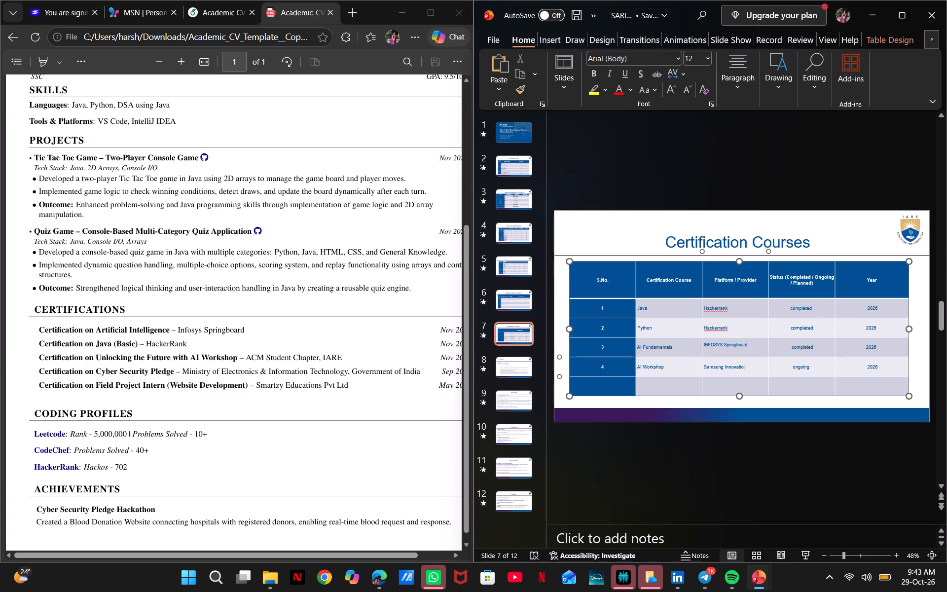
{"action": "key", "text": "BackSpace"}
{"action": "key", "text": "BackSpace"}
{"action": "key", "text": "BackSpace"}
{"action": "key", "text": "BackSpace"}
{"action": "key", "text": "BackSpace"}
{"action": "key", "text": "BackSpace"}
{"action": "key", "text": "BackSpace"}
{"action": "key", "text": "BackSpace"}
{"action": "key", "text": "BackSpace"}
{"action": "key", "text": "BackSpace"}
{"action": "key", "text": "BackSpace"}
{"action": "key", "text": "BackSpace"}
{"action": "key", "text": "BackSpace"}
{"action": "key", "text": "BackSpace"}
{"action": "key", "text": "BackSpace"}
{"action": "key", "text": "BackSpace"}
{"action": "key", "text": "BackSpace"}
{"action": "type", "text": "AC"}
{"action": "type", "text": "tudent"}
{"action": "key", "text": "space"}
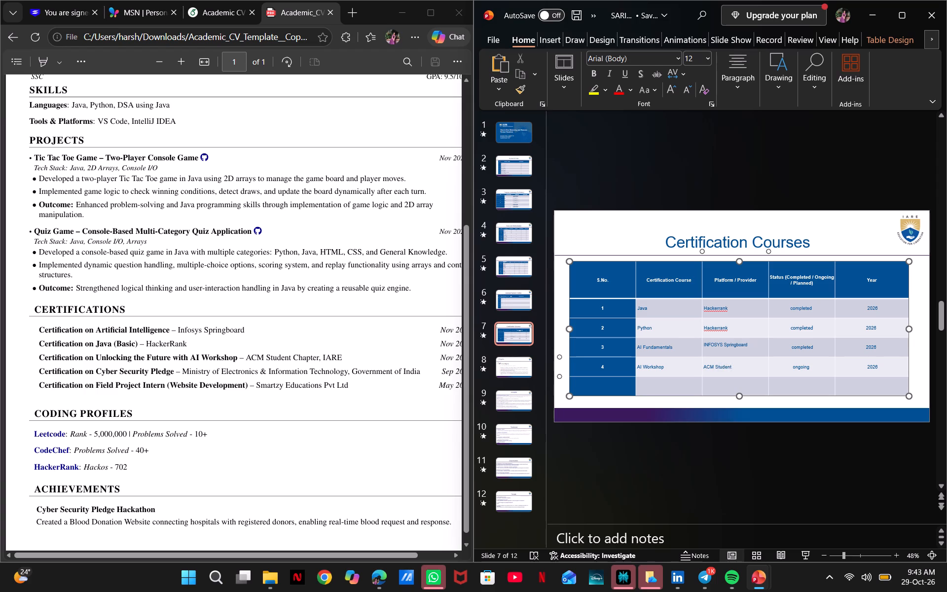
{"action": "type", "text": "ha"}
{"action": "type", "text": "pter"}
{"action": "key", "text": "space"}
Set the status of the AI Workshop row to Completed.
{"action": "left_click", "coordinate": [816, 364]}
{"action": "key", "text": "BackSpace"}
{"action": "key", "text": "BackSpace"}
{"action": "key", "text": "BackSpace"}
{"action": "key", "text": "BackSpace"}
{"action": "key", "text": "BackSpace"}
{"action": "key", "text": "BackSpace"}
{"action": "key", "text": "BackSpace"}
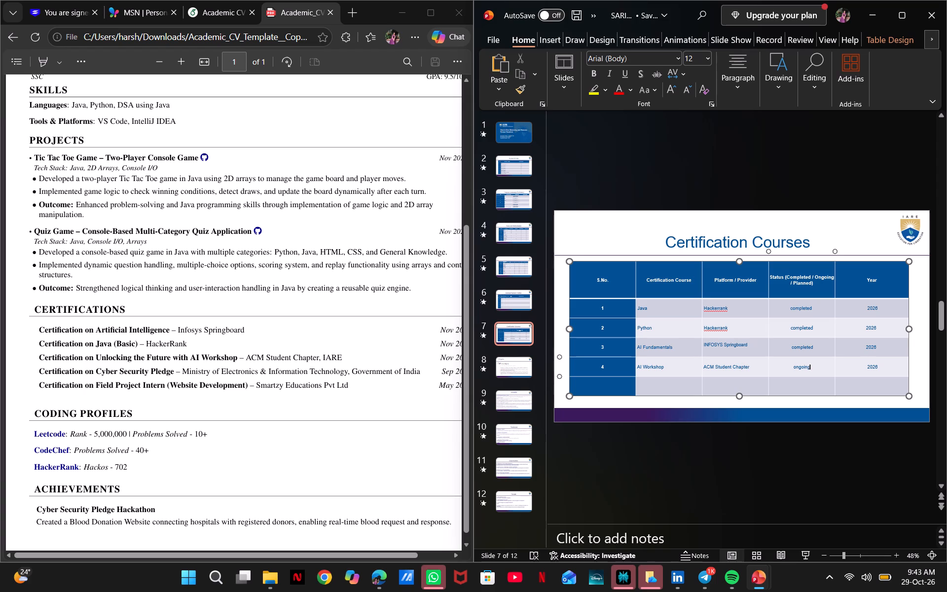
{"action": "key", "text": "BackSpace"}
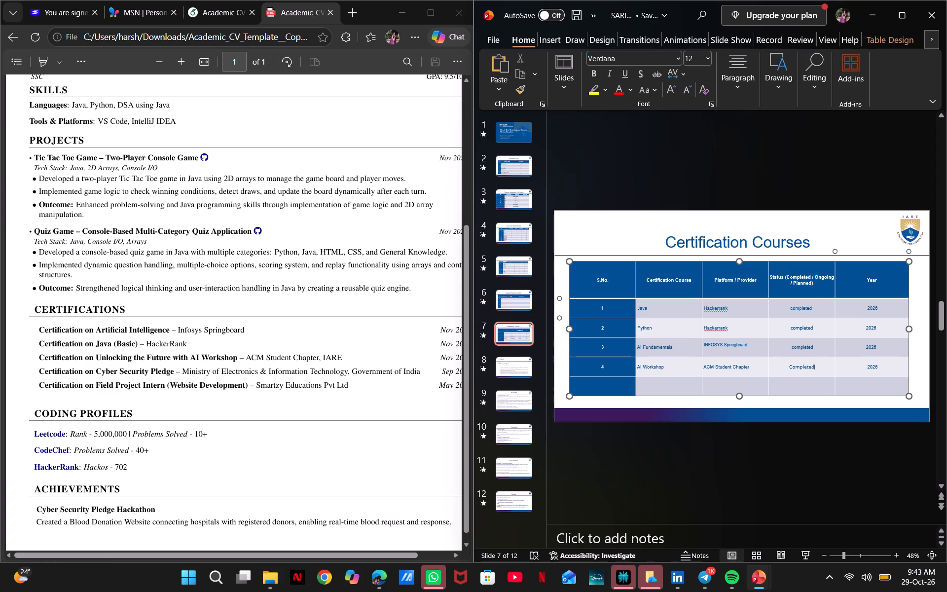
Set the year of the Java certification in row 1 to 2025.
{"action": "left_click", "coordinate": [883, 310]}
{"action": "key", "text": "BackSpace"}
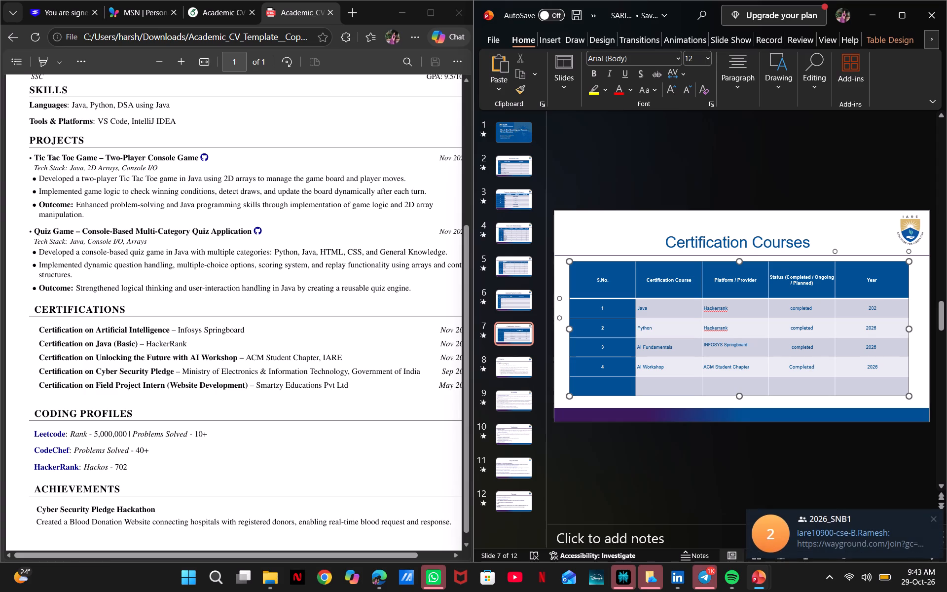
{"action": "key", "text": "5"}
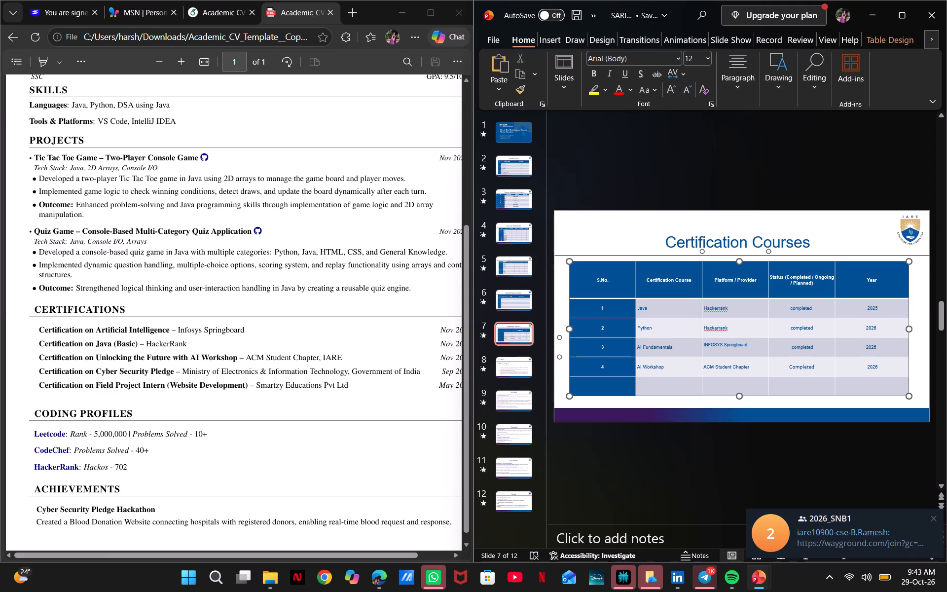
Replace the course name in row 2 of the certification table with Java.
{"action": "left_click", "coordinate": [652, 329]}
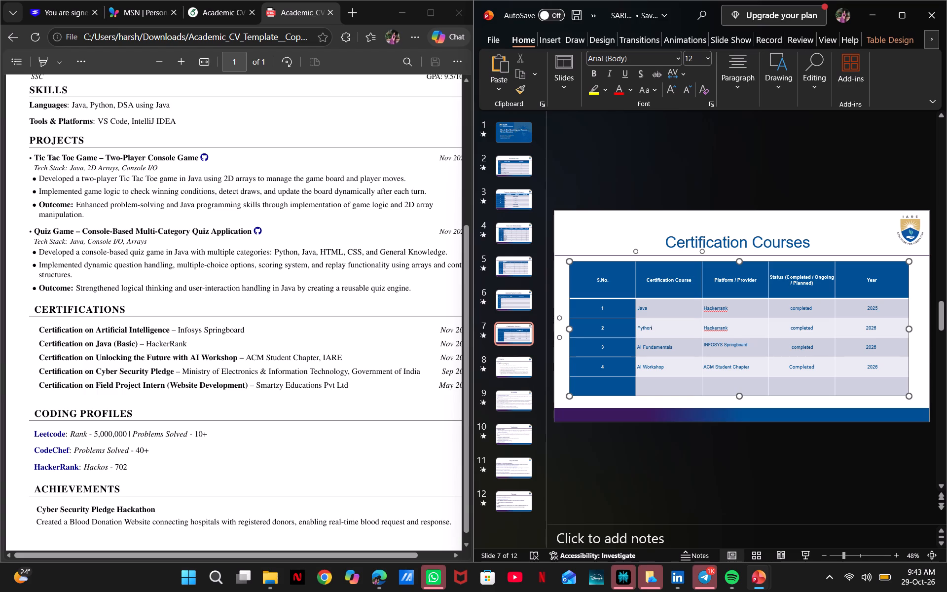
{"action": "key", "text": "BackSpace"}
{"action": "key", "text": "BackSpace"}
{"action": "key", "text": "BackSpace"}
{"action": "key", "text": "BackSpace"}
{"action": "key", "text": "BackSpace"}
{"action": "key", "text": "BackSpace"}
{"action": "key", "text": "BackSpace"}
{"action": "key", "text": "BackSpace"}
{"action": "key", "text": "BackSpace"}
{"action": "type", "text": "ava"}
{"action": "key", "text": "space"}
Replace the platform in row 2 of the certification table with 50days Badge on Leetcode.
{"action": "left_click", "coordinate": [730, 330]}
{"action": "key", "text": "BackSpace"}
{"action": "key", "text": "BackSpace"}
{"action": "key", "text": "BackSpace"}
{"action": "key", "text": "BackSpace"}
{"action": "key", "text": "BackSpace"}
{"action": "key", "text": "BackSpace"}
{"action": "key", "text": "BackSpace"}
{"action": "key", "text": "BackSpace"}
{"action": "key", "text": "BackSpace"}
{"action": "key", "text": "BackSpace"}
{"action": "type", "text": "50day"}
{"action": "type", "text": "a ba"}
{"action": "key", "text": "BackSpace"}
{"action": "key", "text": "BackSpace"}
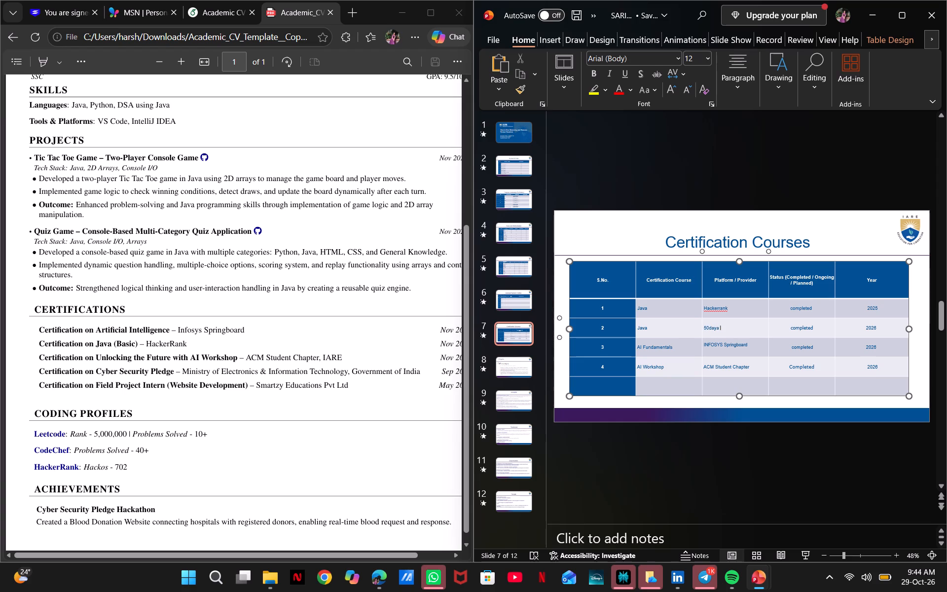
{"action": "type", "text": "adge"}
{"action": "key", "text": "space"}
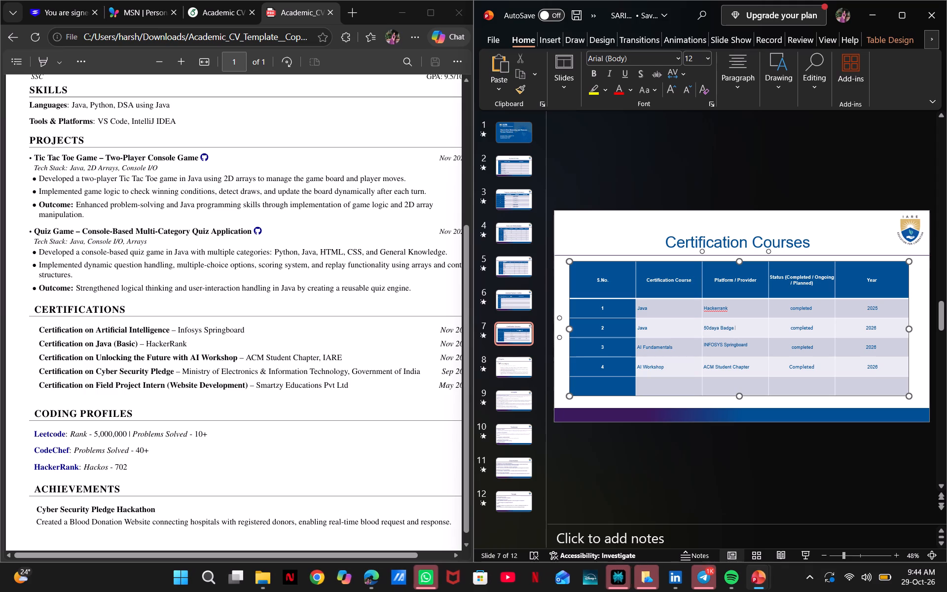
{"action": "type", "text": "on"}
{"action": "key", "text": "space"}
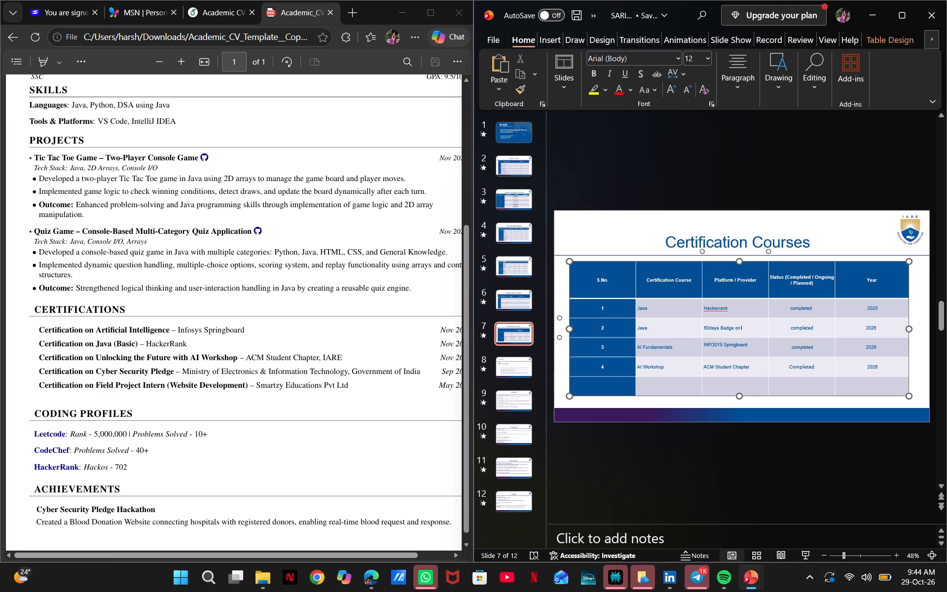
{"action": "type", "text": "eetcode"}
{"action": "left_click", "coordinate": [904, 12]}
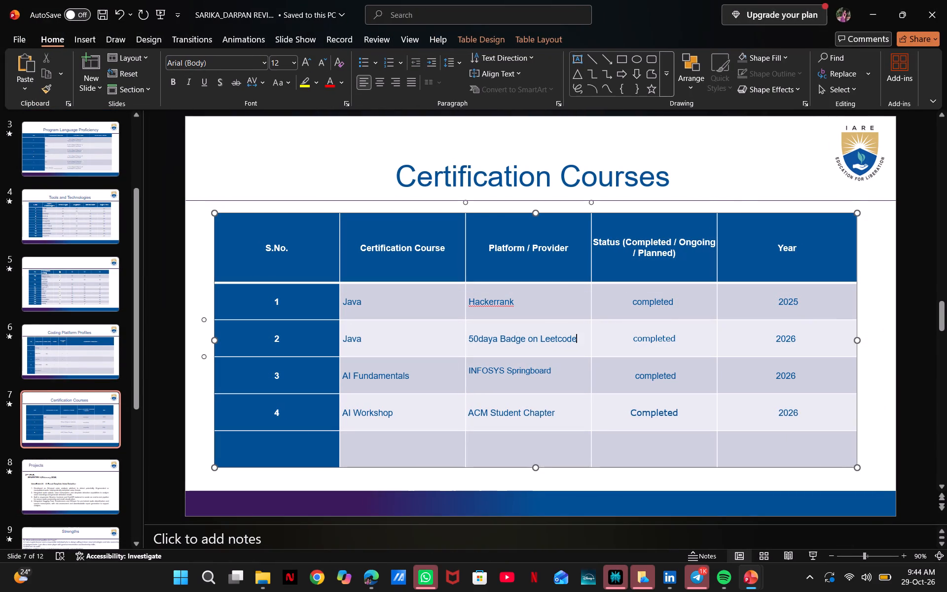
{"action": "left_click", "coordinate": [498, 338]}
{"action": "key", "text": "BackSpace"}
{"action": "key", "text": "s"}
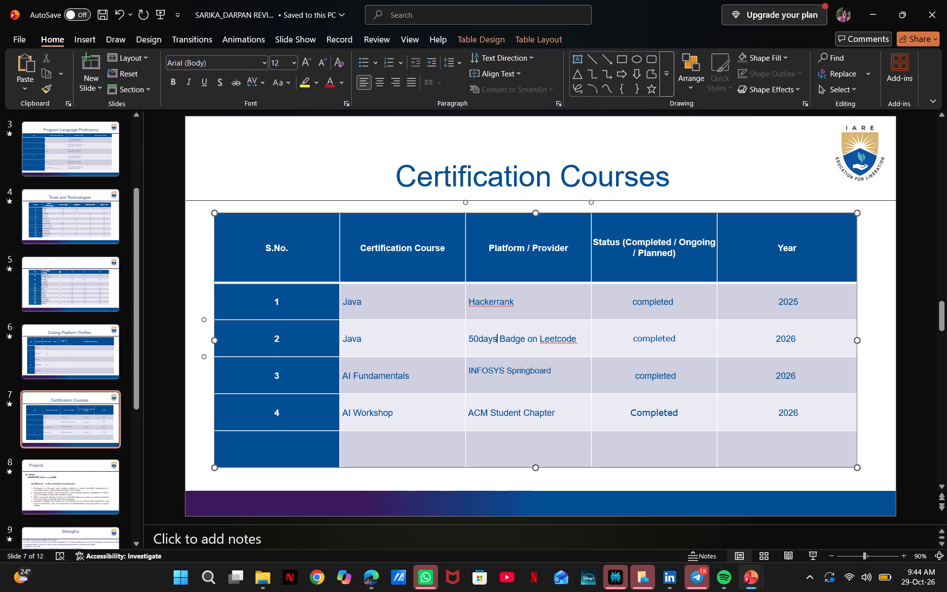
{"action": "key", "text": "Down"}
{"action": "left_click", "coordinate": [83, 500]}
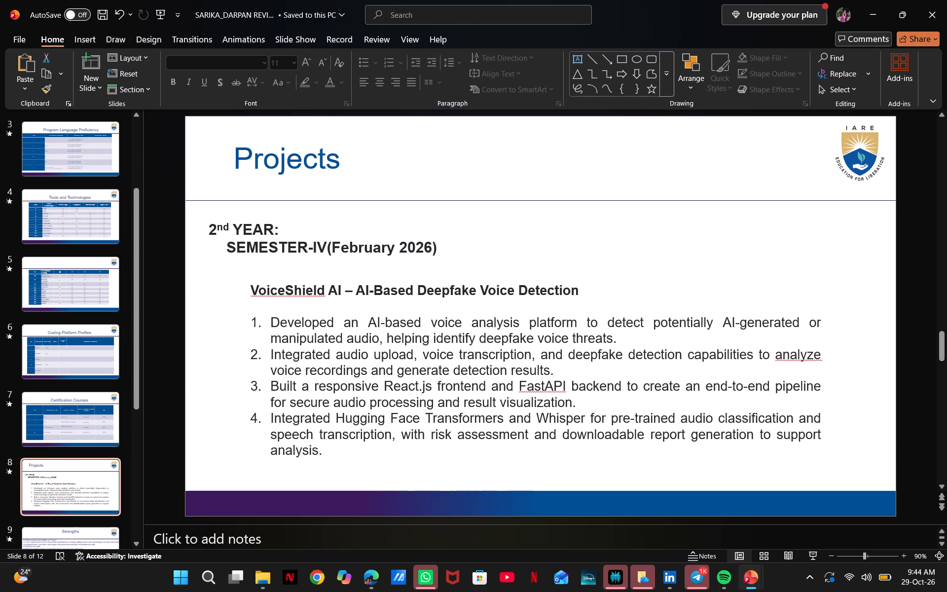
{"action": "scroll", "coordinate": [112, 464], "scroll_direction": "down", "scroll_amount": 1}
{"action": "left_click", "coordinate": [72, 481]}
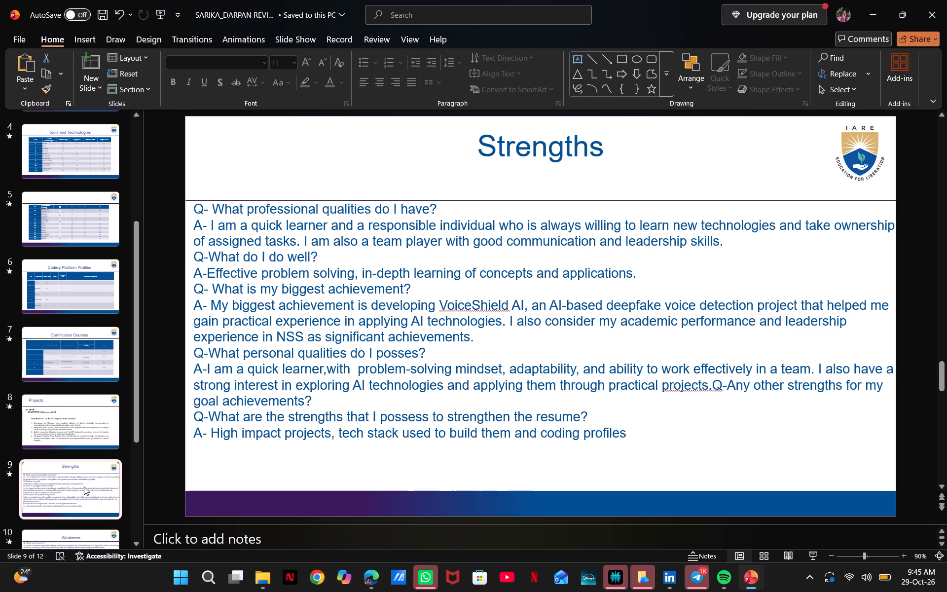
{"action": "scroll", "coordinate": [84, 486], "scroll_direction": "down", "scroll_amount": 1}
{"action": "left_click", "coordinate": [84, 465]}
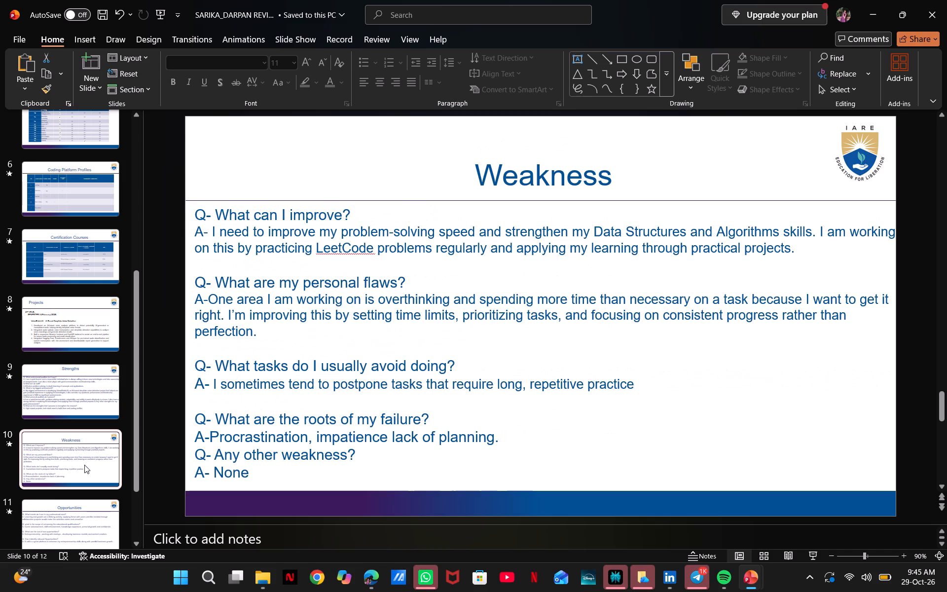
{"action": "left_click", "coordinate": [60, 367]}
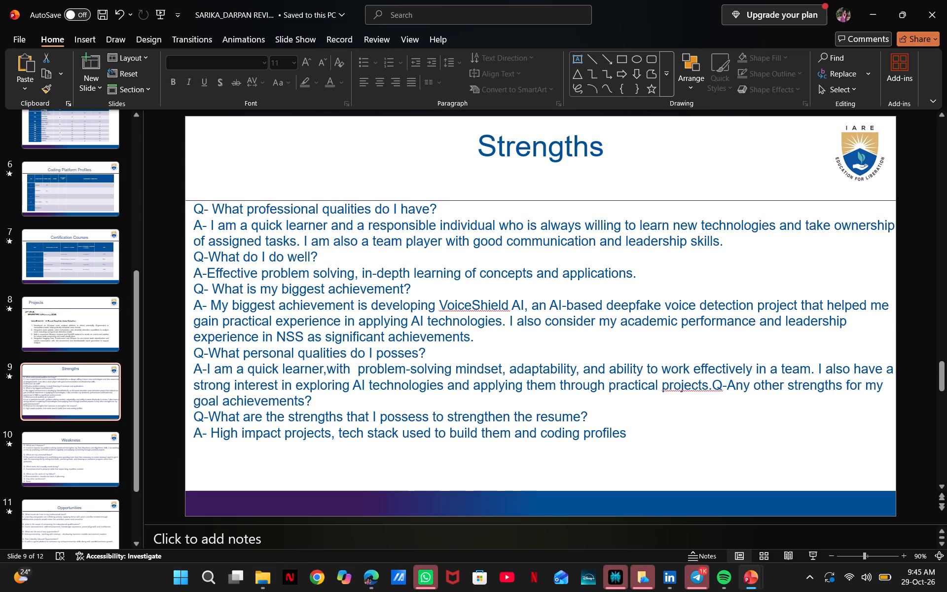
{"action": "left_click_drag", "start_coordinate": [624, 438], "coordinate": [168, 196]}
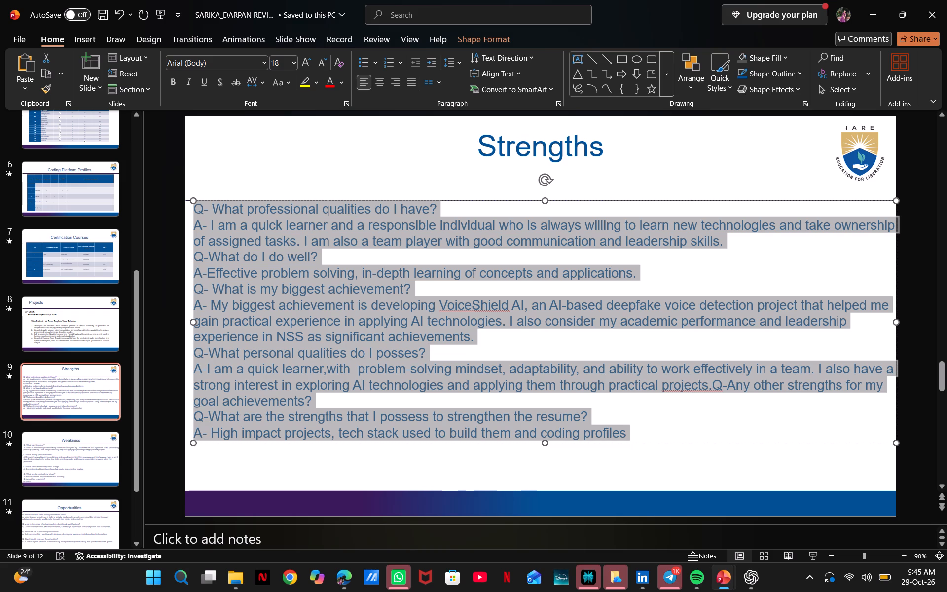
Switch to Microsoft Edge, open Google in a new browser tab and start a search beginning with "jp".
{"action": "left_click", "coordinate": [680, 149]}
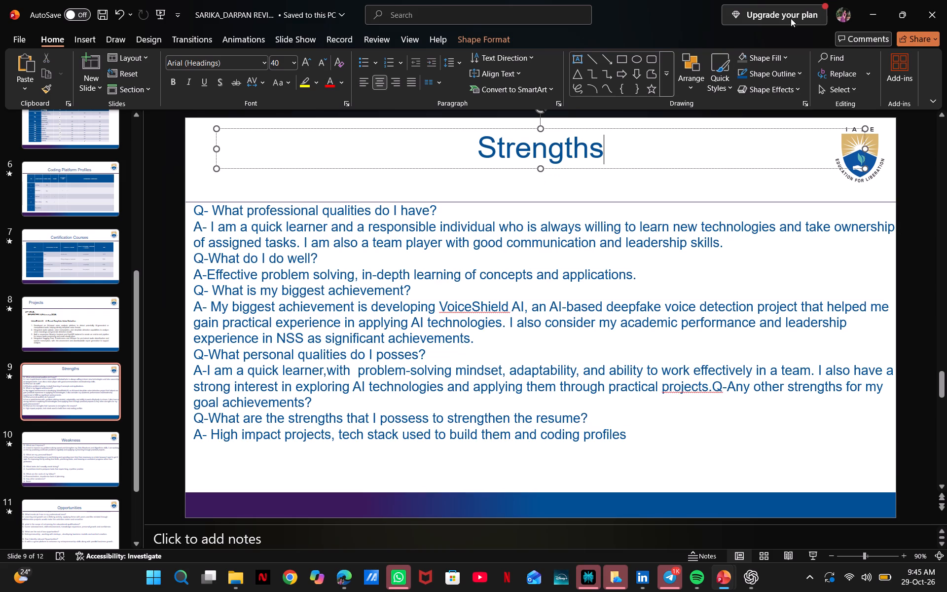
{"action": "left_click", "coordinate": [873, 12]}
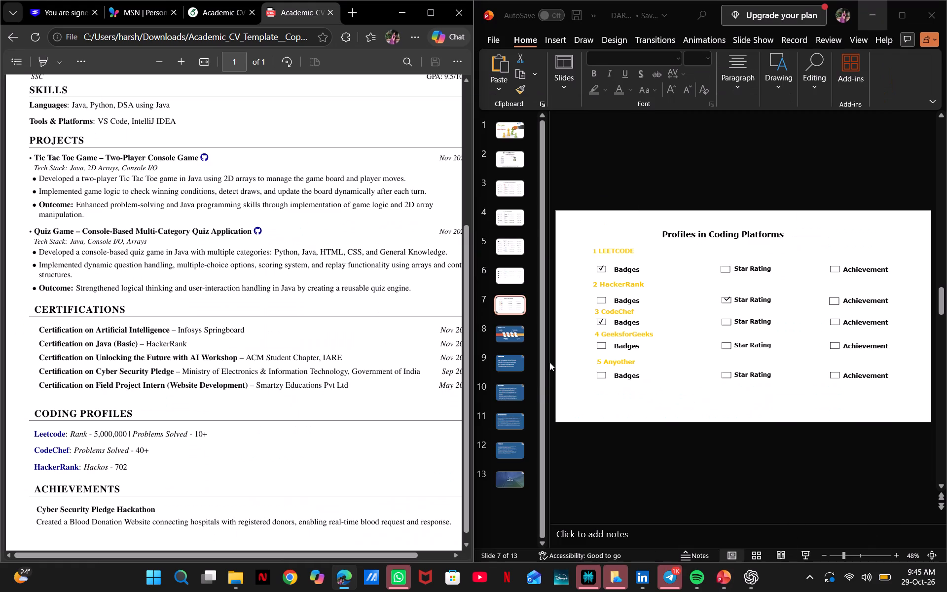
{"action": "left_click", "coordinate": [339, 579]}
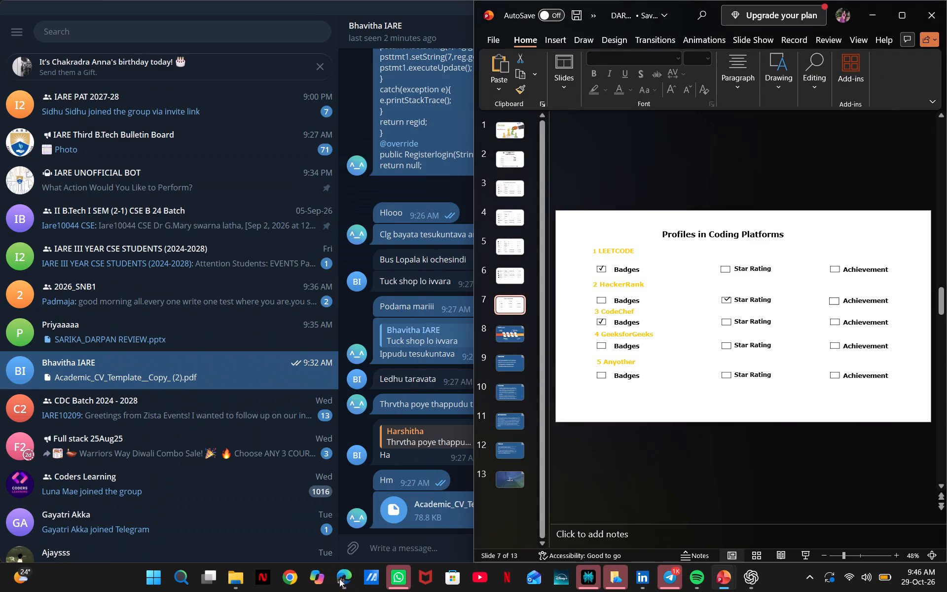
{"action": "left_click", "coordinate": [343, 571]}
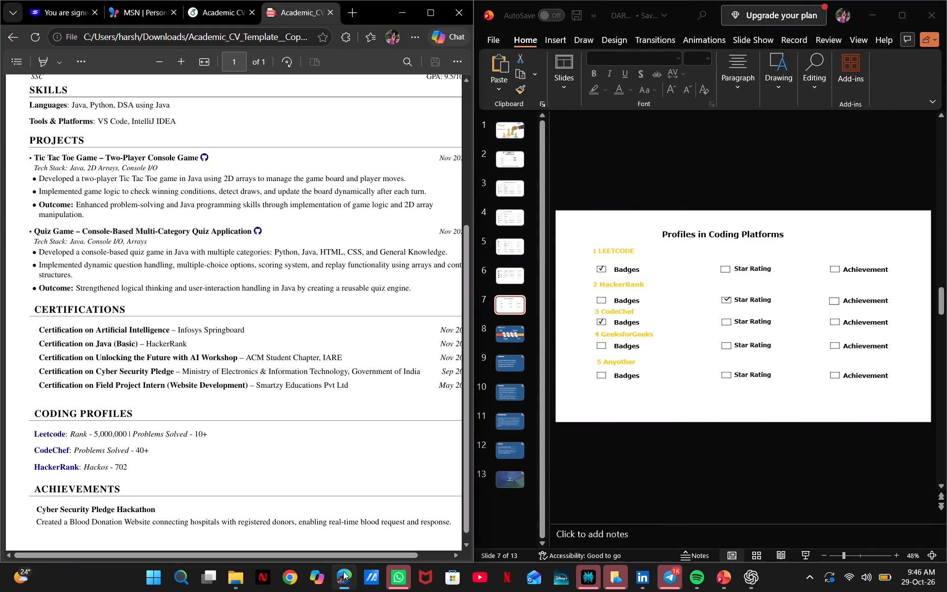
{"action": "left_click", "coordinate": [434, 12]}
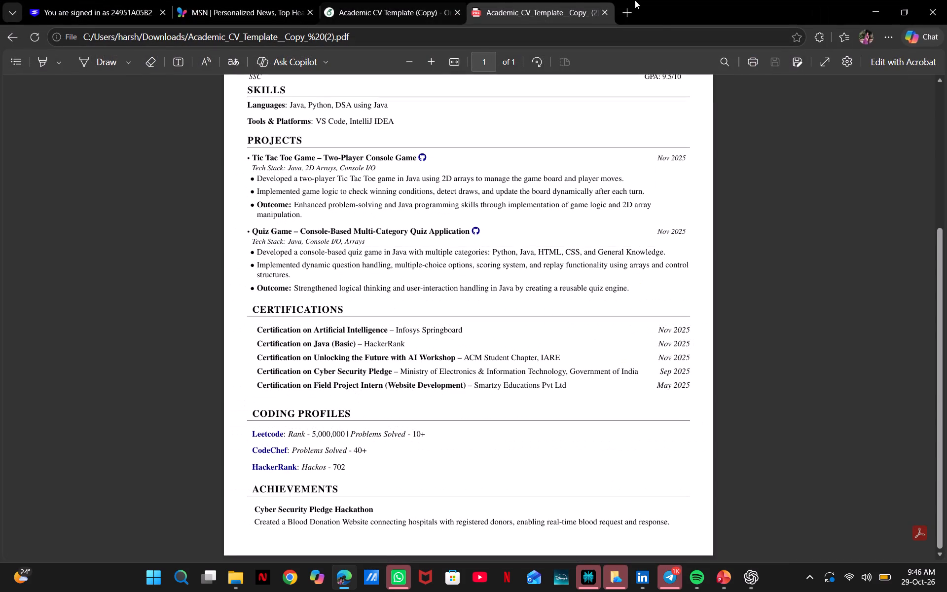
{"action": "left_click", "coordinate": [625, 15]}
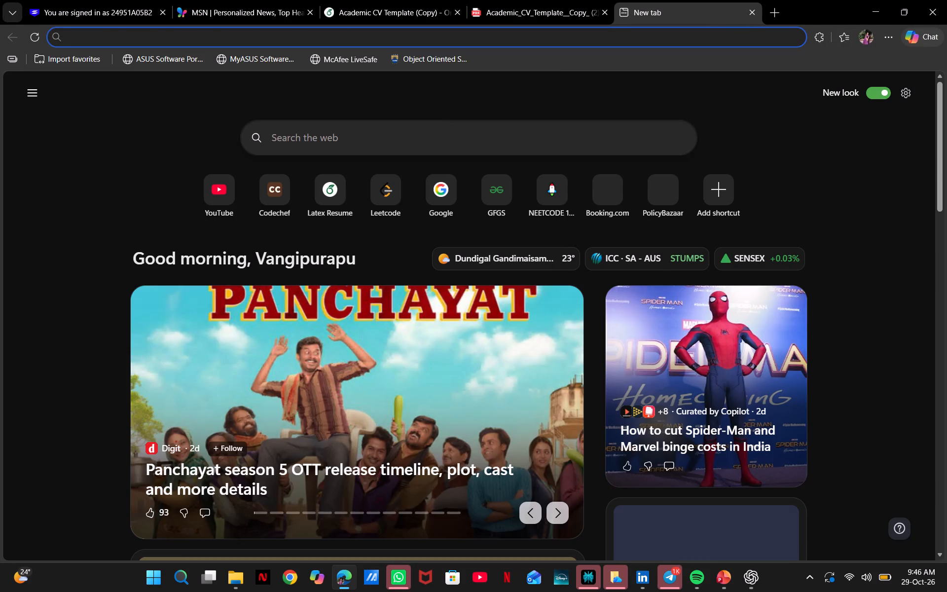
{"action": "left_click", "coordinate": [440, 185]}
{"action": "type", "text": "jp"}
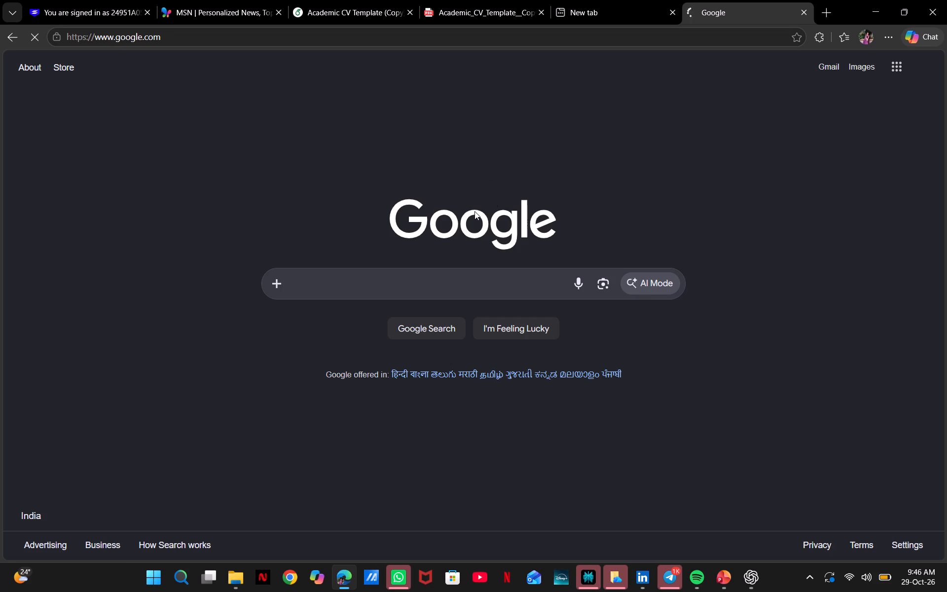
In Microsoft Edge, search Google for join my quiz and open Wayground's Enter Your Code page.
{"action": "type", "text": "join my quiz"}
{"action": "key", "text": "Return"}
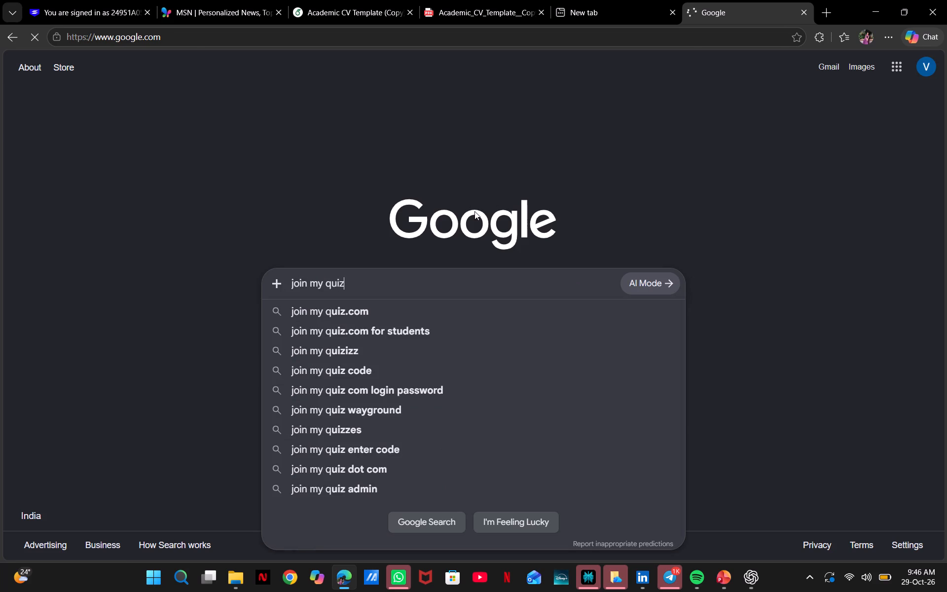
{"action": "left_click", "coordinate": [209, 187]}
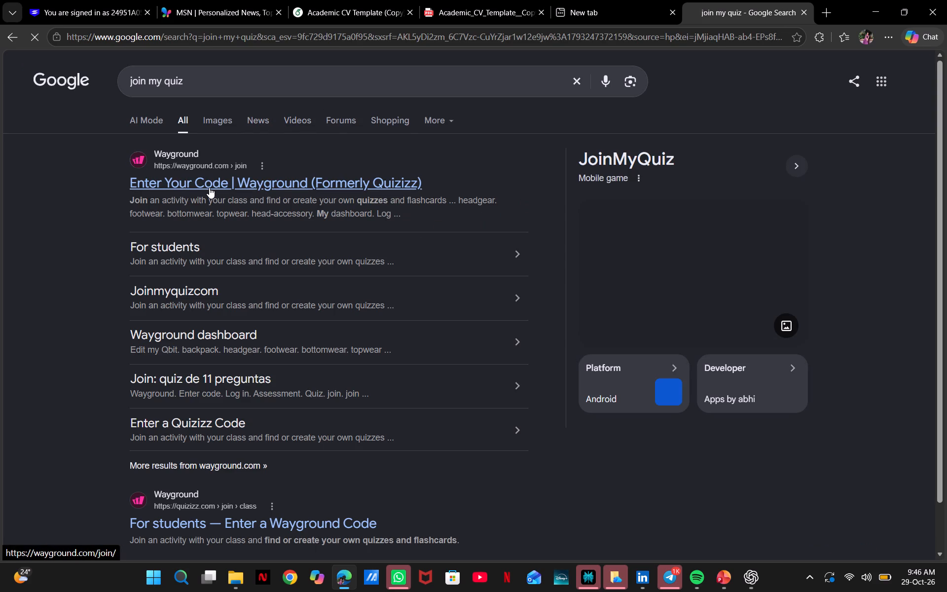